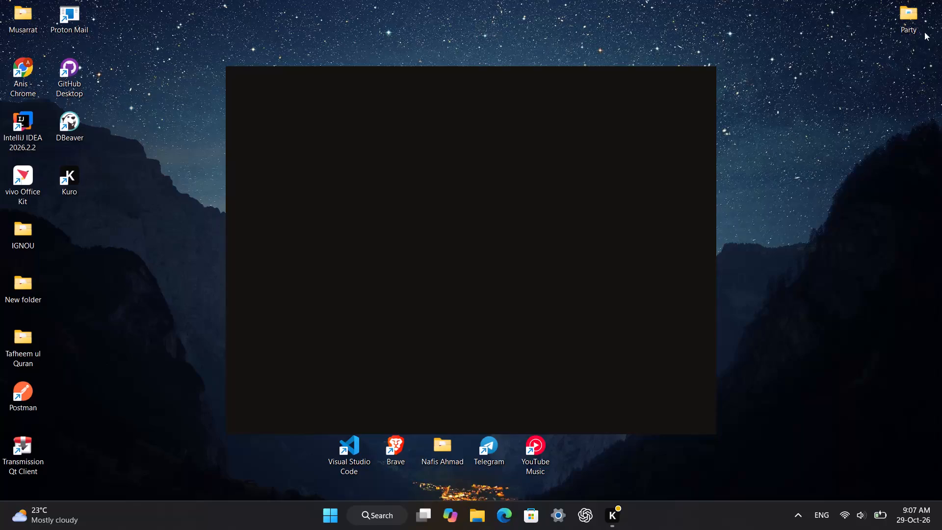
Open the party_banner 0 document from the Party folder for editing and check its print preview.
{"action": "double_click", "coordinate": [910, 23]}
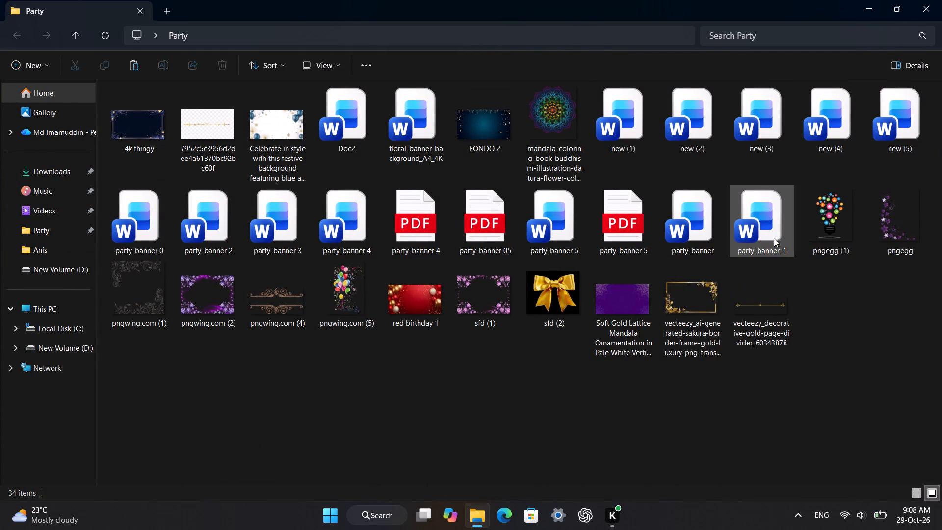
{"action": "double_click", "coordinate": [154, 233]}
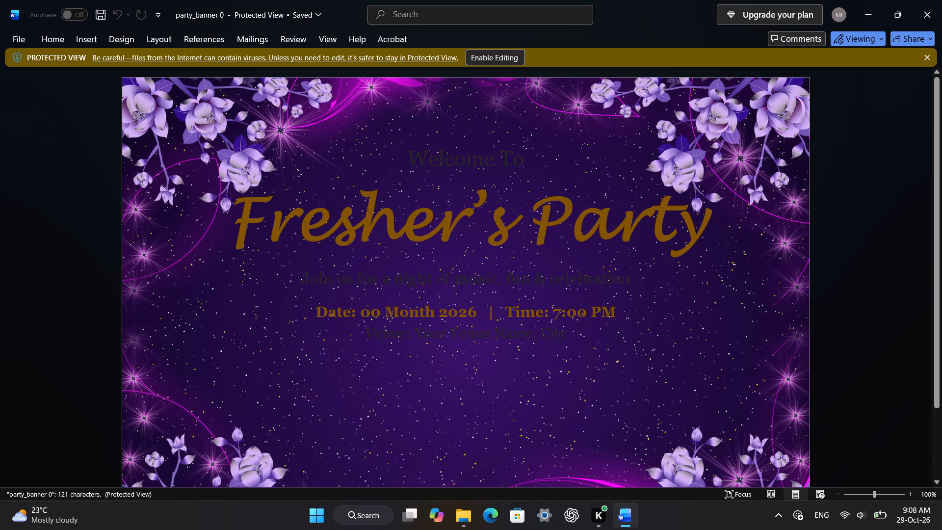
{"action": "left_click", "coordinate": [490, 56]}
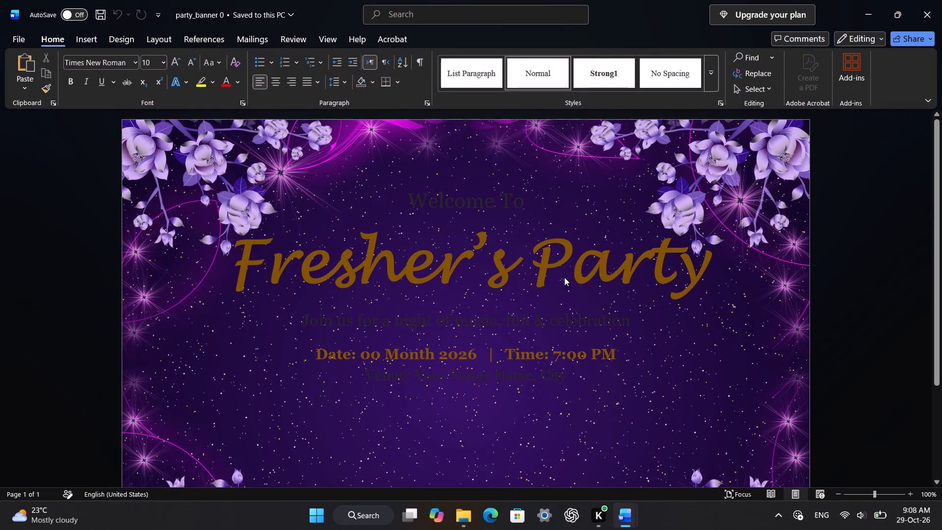
{"action": "scroll", "coordinate": [572, 295], "scroll_direction": "down", "scroll_amount": 5}
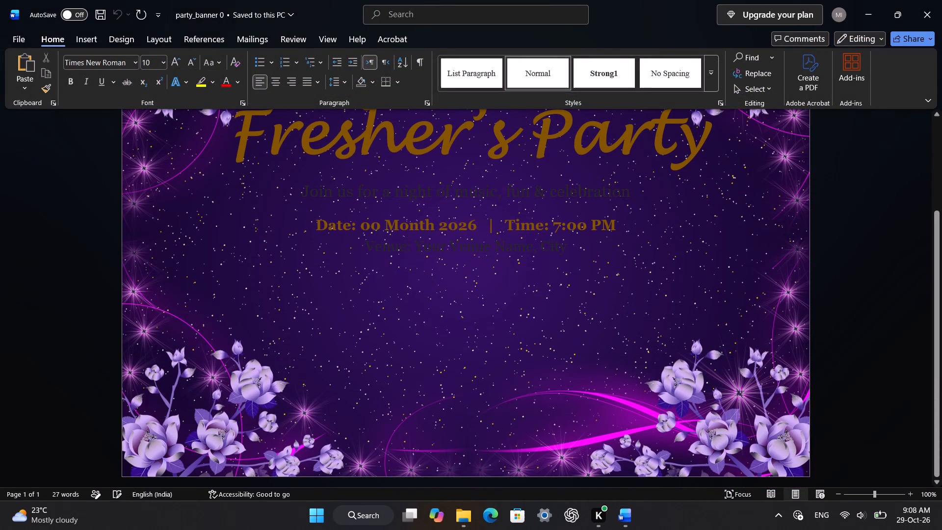
{"action": "key", "text": "ctrl+p"}
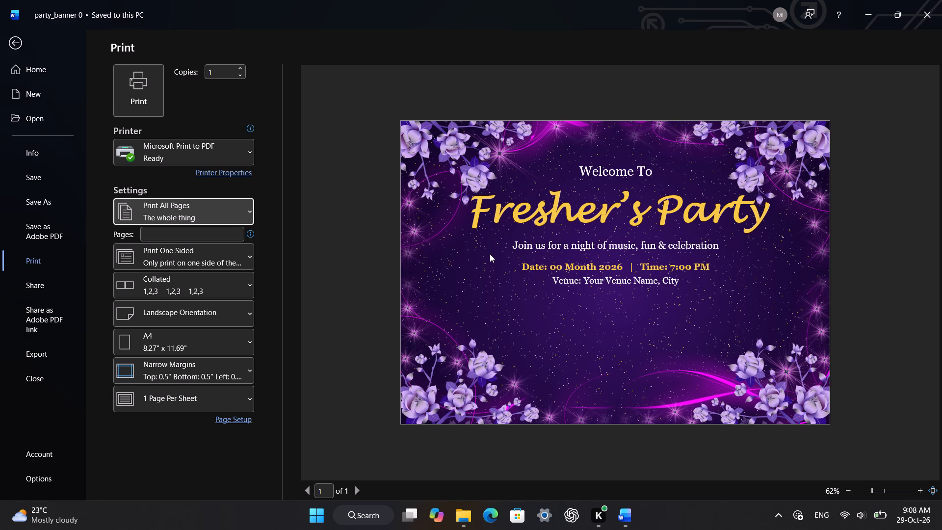
{"action": "left_click", "coordinate": [17, 40]}
Copy the date/time line and the venue line from the banner text.
{"action": "left_click_drag", "start_coordinate": [318, 340], "coordinate": [601, 365]}
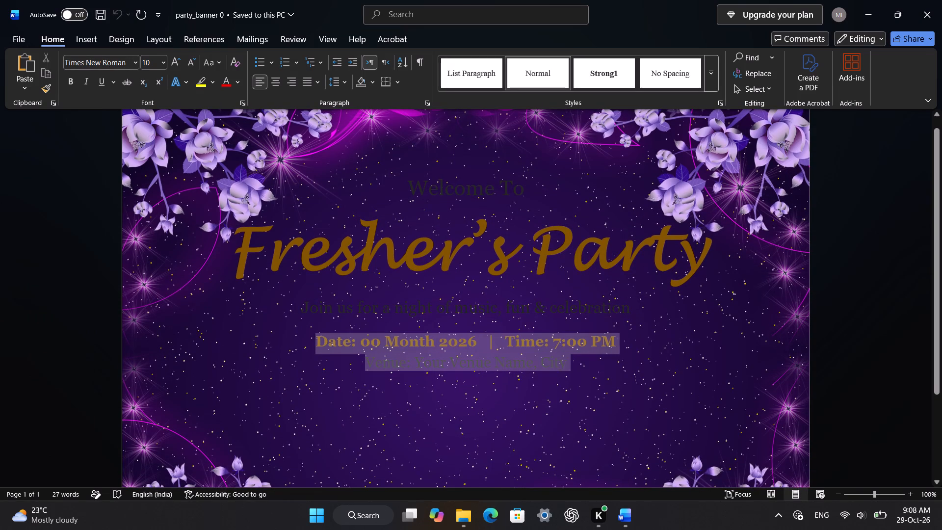
{"action": "left_click_drag", "start_coordinate": [601, 365], "coordinate": [600, 366]}
{"action": "key", "text": "ctrl+c"}
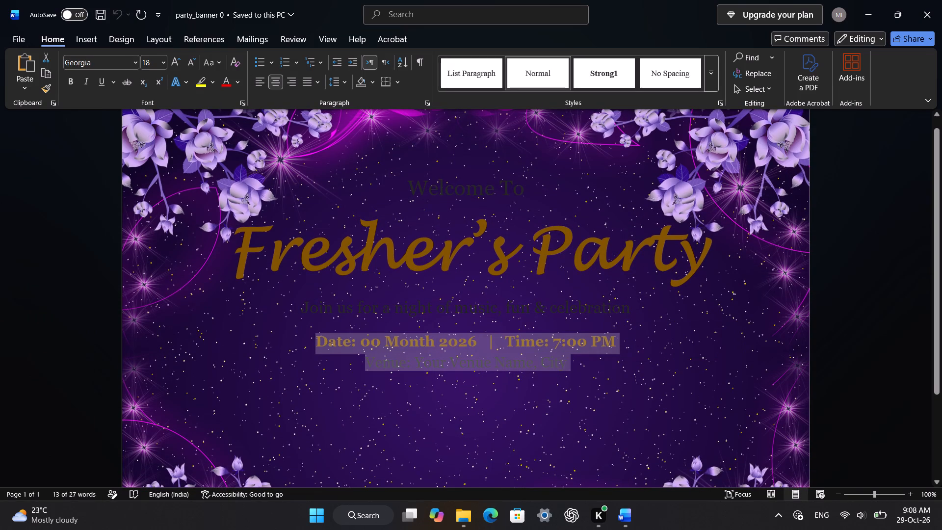
Open the party_banner 5 Word document from the Party folder and look over its layout.
{"action": "left_click", "coordinate": [859, 12]}
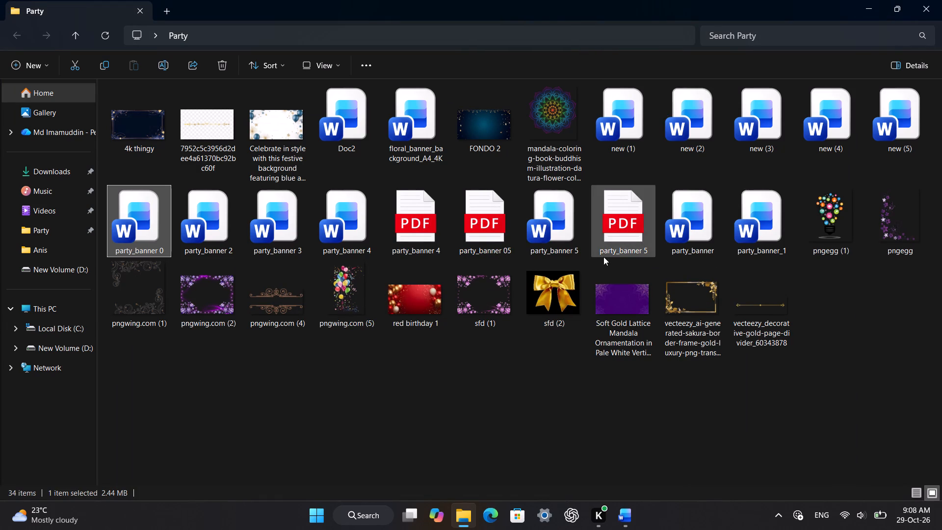
{"action": "double_click", "coordinate": [547, 239]}
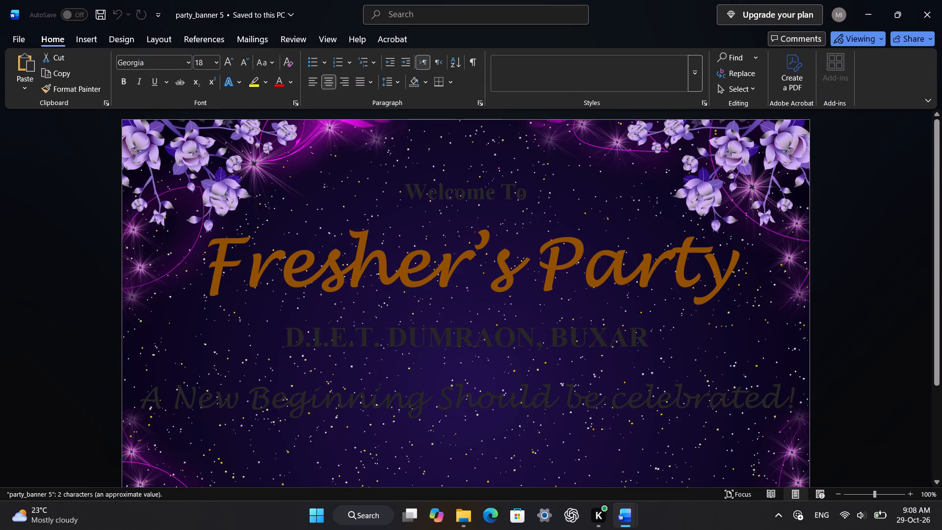
{"action": "scroll", "coordinate": [402, 407], "scroll_direction": "down", "scroll_amount": 2}
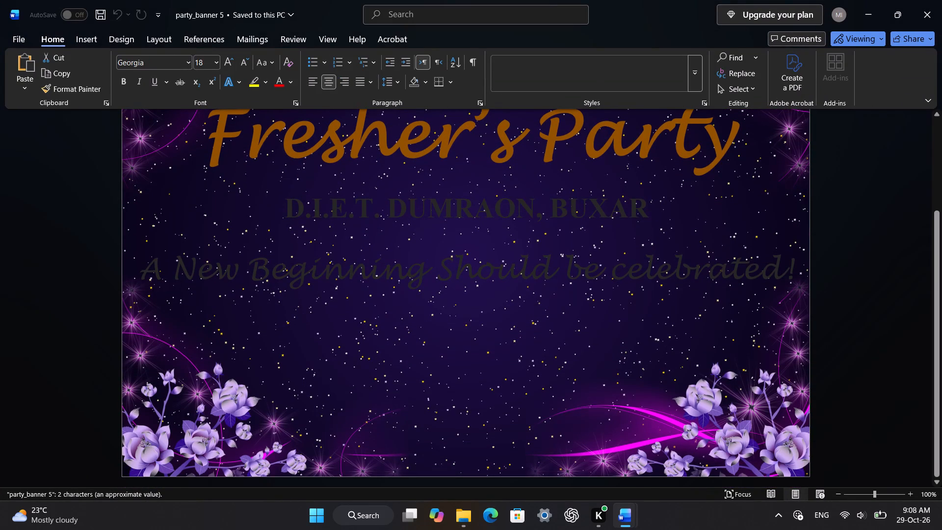
{"action": "scroll", "coordinate": [382, 349], "scroll_direction": "up", "scroll_amount": 2}
{"action": "scroll", "coordinate": [374, 201], "scroll_direction": "up", "scroll_amount": 1}
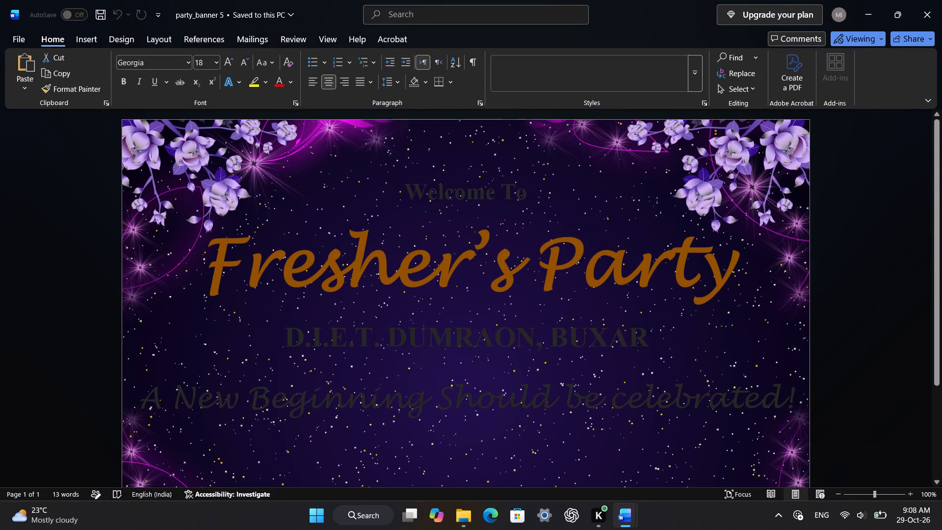
Insert a Simple Text Box and place it just below the "A New Beginning Should be celebrated!" line.
{"action": "scroll", "coordinate": [374, 201], "scroll_direction": "down", "scroll_amount": 2}
{"action": "left_click", "coordinate": [345, 311]}
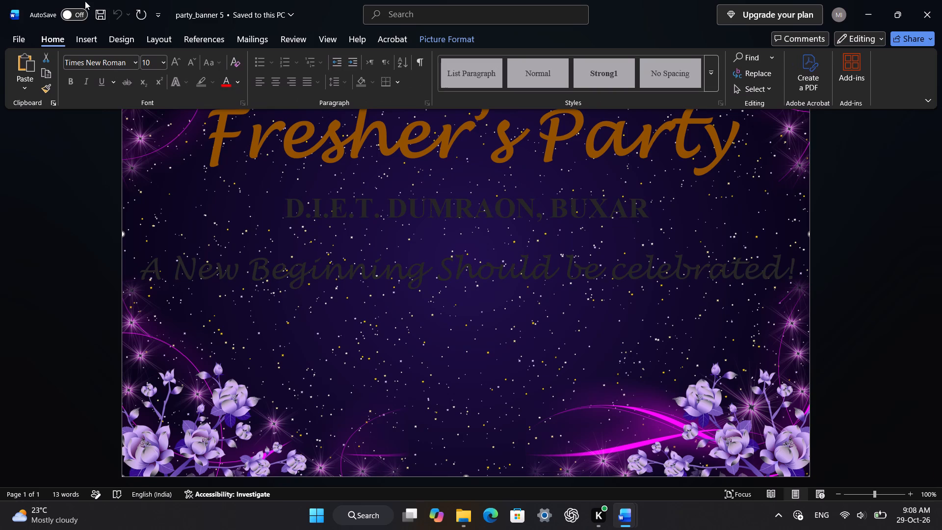
{"action": "left_click", "coordinate": [89, 39]}
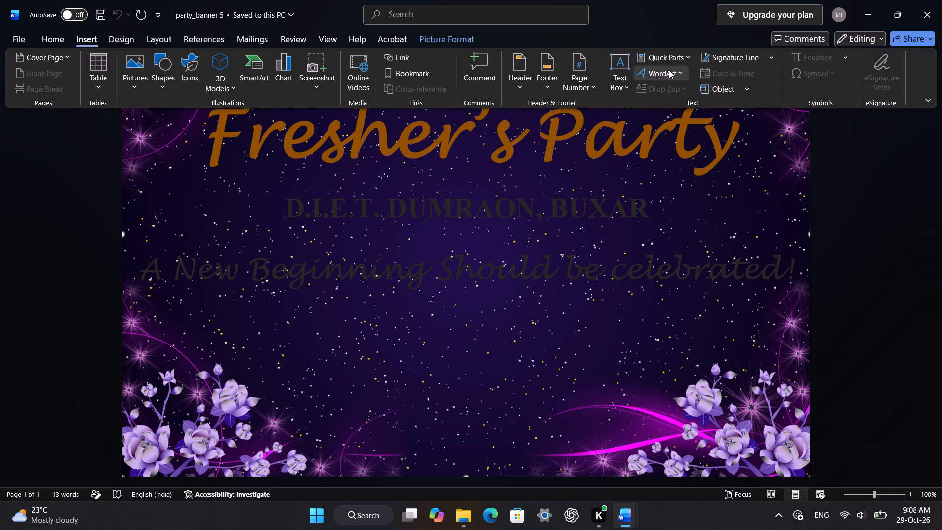
{"action": "left_click", "coordinate": [626, 86]}
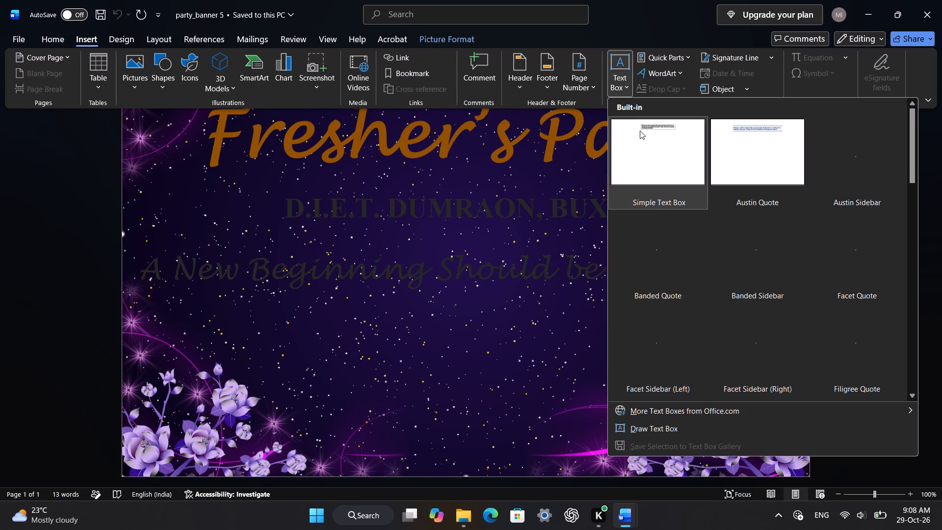
{"action": "left_click", "coordinate": [644, 147]}
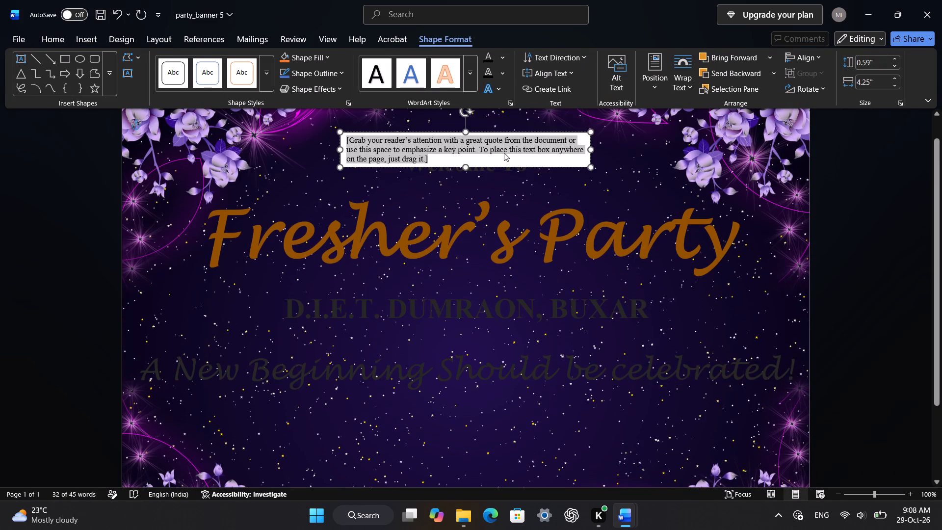
{"action": "left_click", "coordinate": [493, 171]}
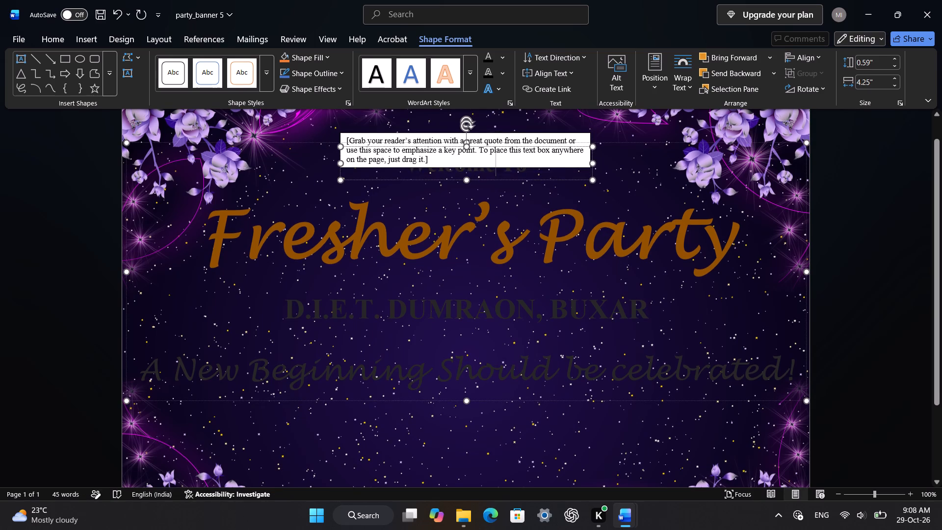
{"action": "left_click", "coordinate": [479, 134]}
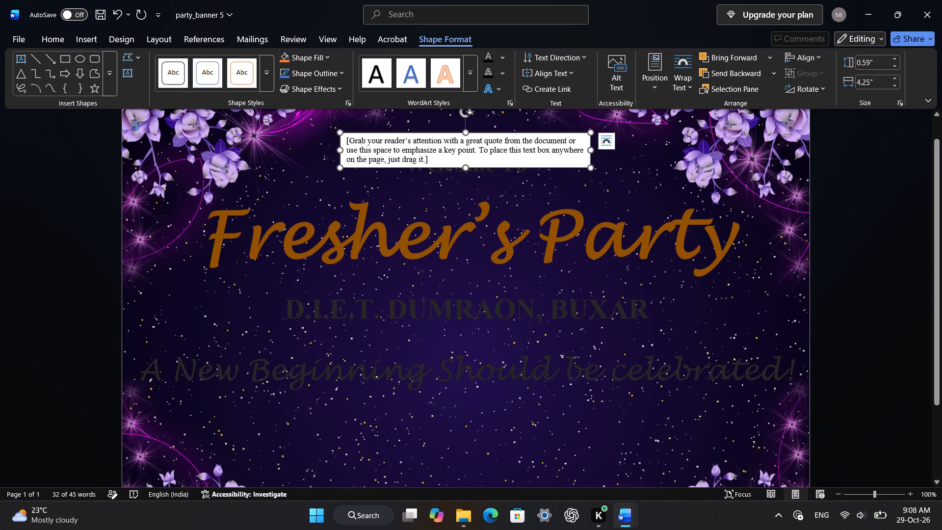
{"action": "left_click_drag", "start_coordinate": [484, 165], "coordinate": [489, 363]}
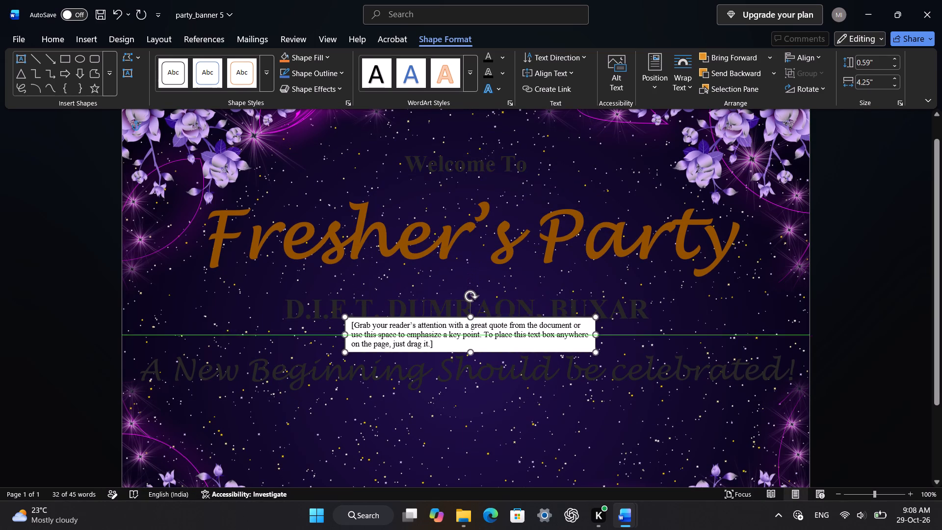
{"action": "left_click_drag", "start_coordinate": [489, 363], "coordinate": [489, 451]}
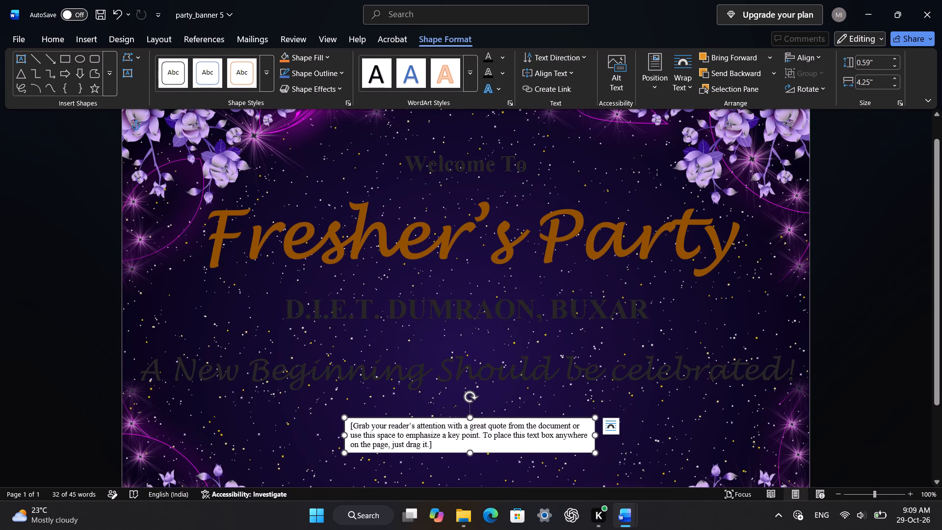
Replace the text box's placeholder text with the copied date/time and venue lines.
{"action": "left_click", "coordinate": [445, 434]}
{"action": "key", "text": "ctrl+v"}
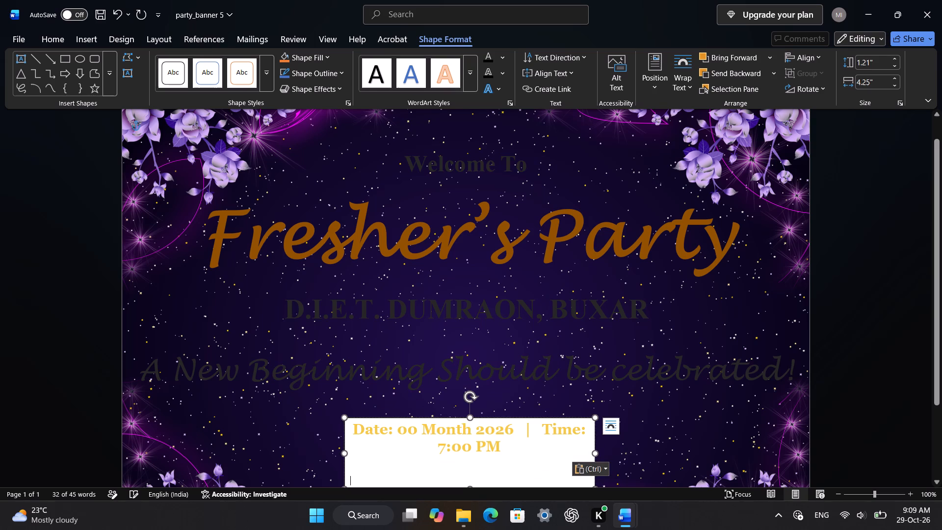
Resize the date and venue text box to about 8.63" wide and 0.58" high.
{"action": "scroll", "coordinate": [445, 434], "scroll_direction": "down", "scroll_amount": 2}
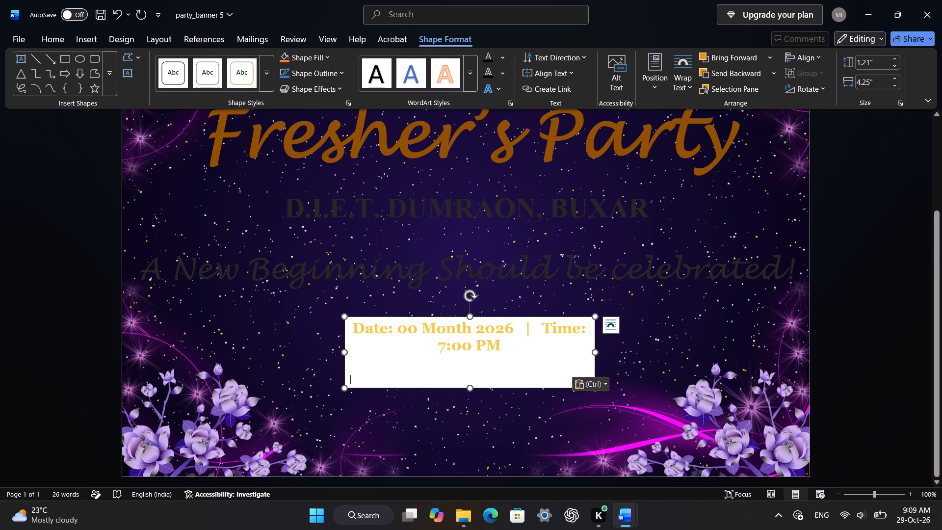
{"action": "left_click_drag", "start_coordinate": [342, 351], "coordinate": [239, 355]}
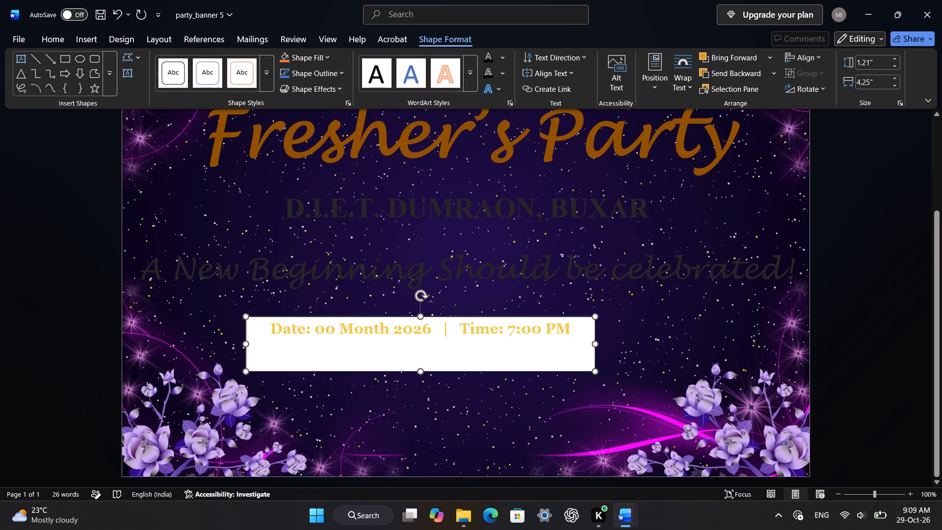
{"action": "left_click_drag", "start_coordinate": [239, 355], "coordinate": [214, 356]}
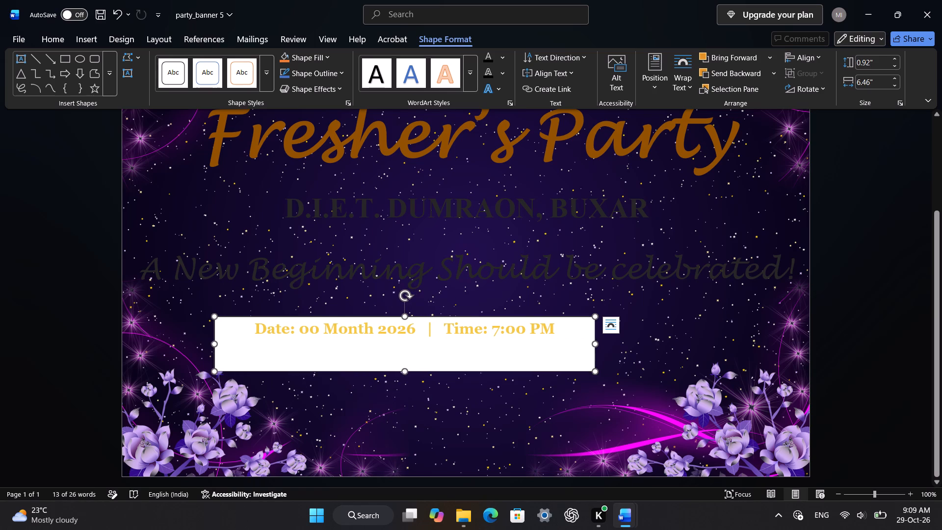
{"action": "left_click_drag", "start_coordinate": [594, 344], "coordinate": [627, 335]}
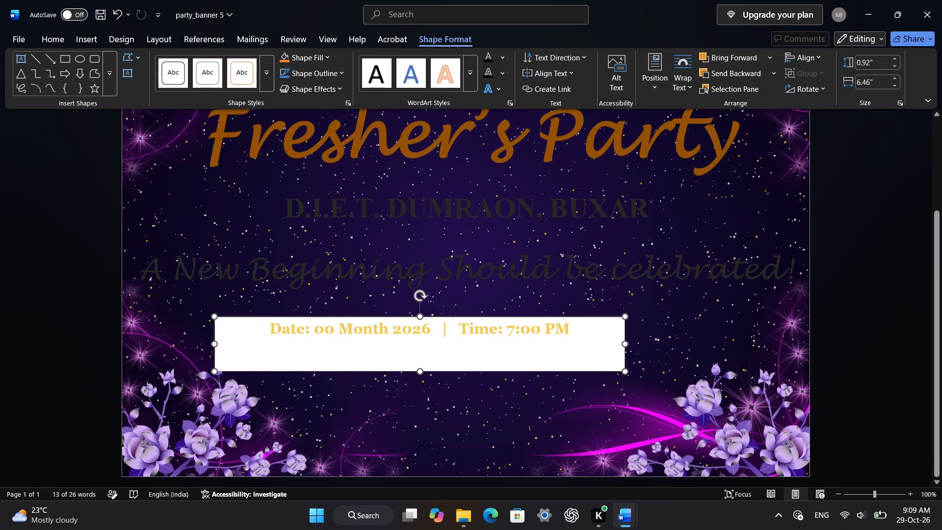
{"action": "left_click_drag", "start_coordinate": [627, 335], "coordinate": [723, 312]}
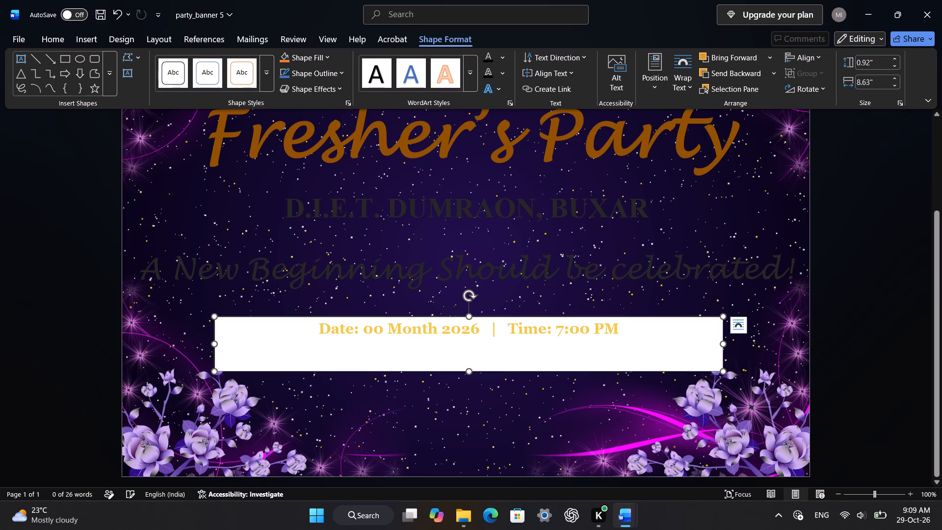
{"action": "left_click_drag", "start_coordinate": [466, 369], "coordinate": [465, 360]}
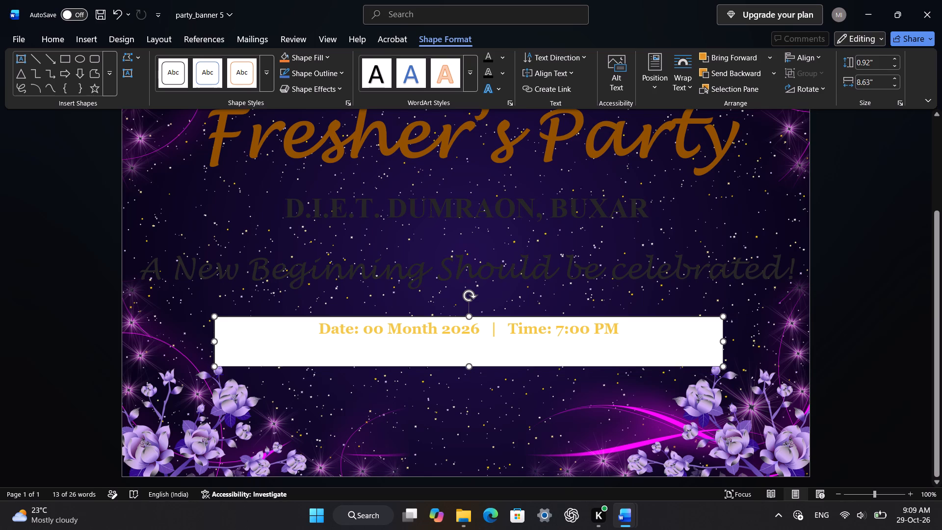
{"action": "left_click_drag", "start_coordinate": [465, 360], "coordinate": [464, 350]}
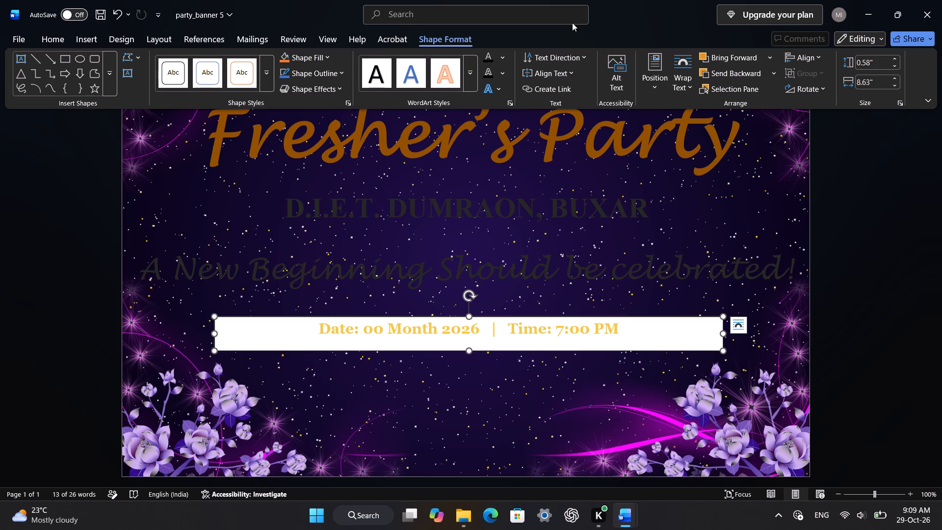
Align the date and venue text box to the horizontal center between the margins.
{"action": "left_click", "coordinate": [785, 54]}
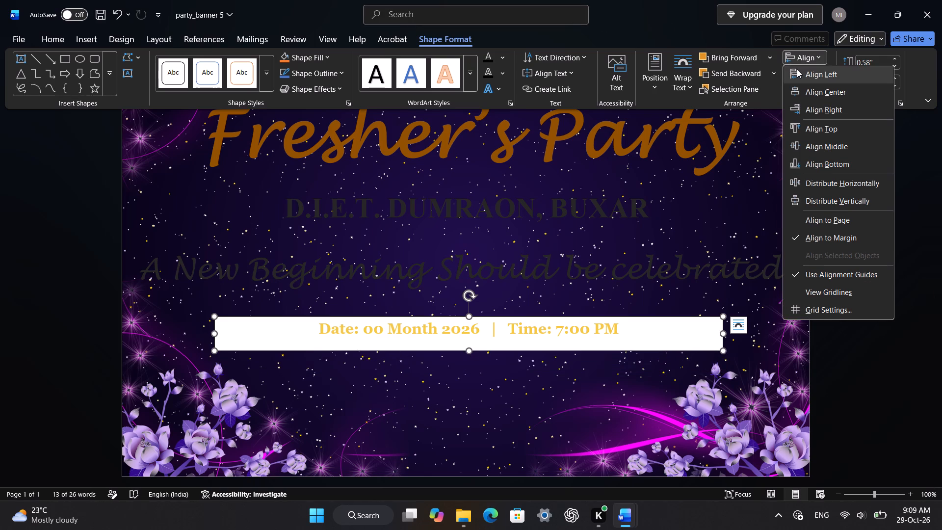
{"action": "left_click", "coordinate": [797, 69]}
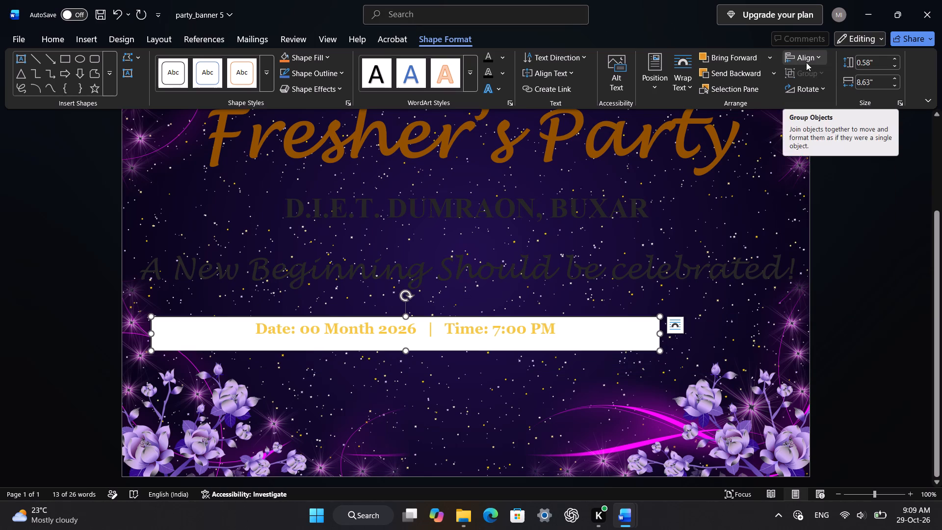
{"action": "left_click", "coordinate": [806, 62]}
{"action": "left_click", "coordinate": [817, 89]}
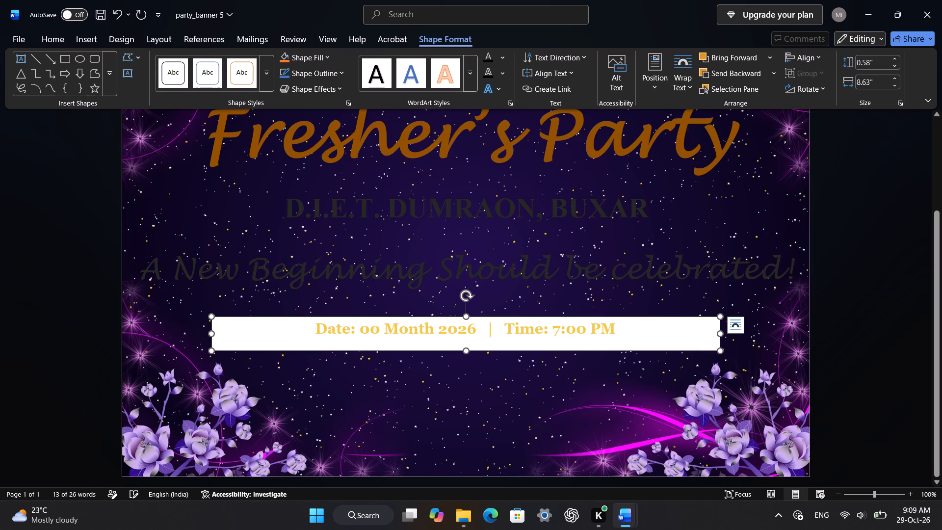
Set the date and venue text box to No Fill.
{"action": "left_click", "coordinate": [324, 61]}
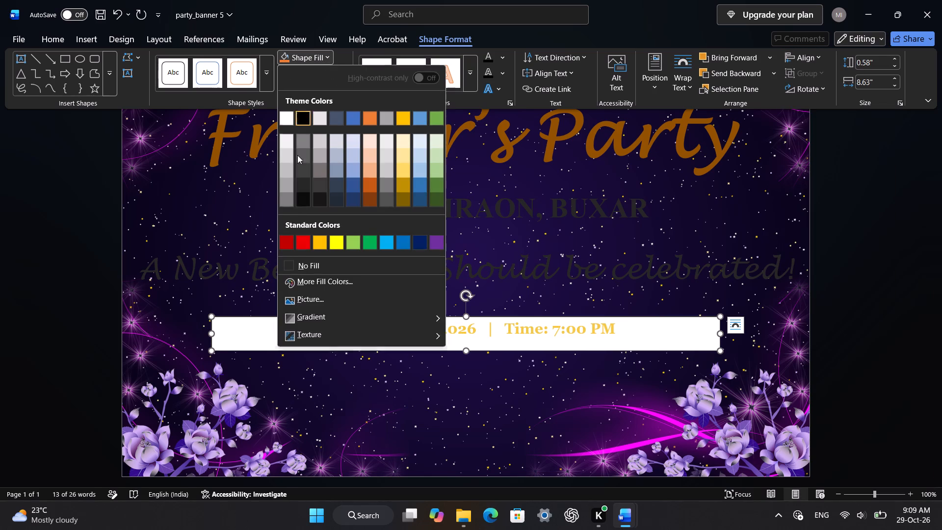
{"action": "left_click", "coordinate": [307, 265]}
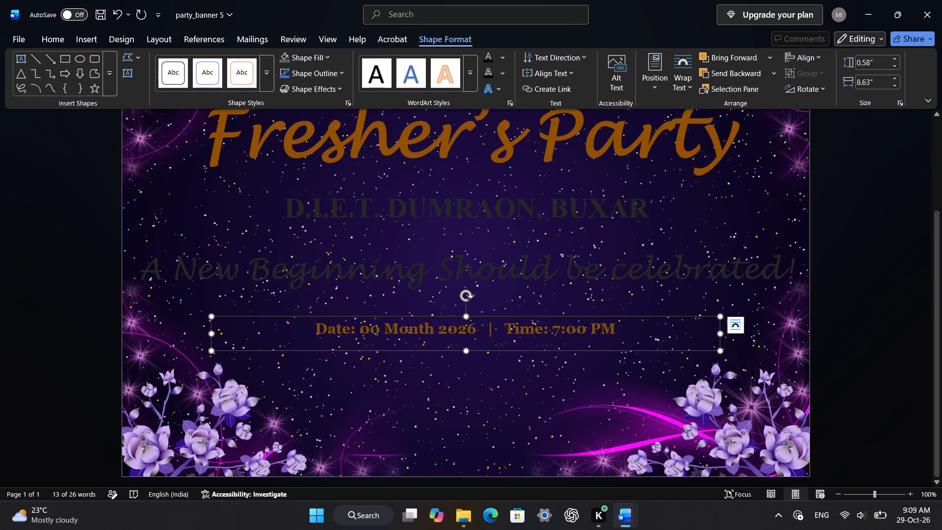
Replace the "00 Month" placeholder in the banner's date line with "07 November", keeping the year 2026.
{"action": "left_click", "coordinate": [361, 331]}
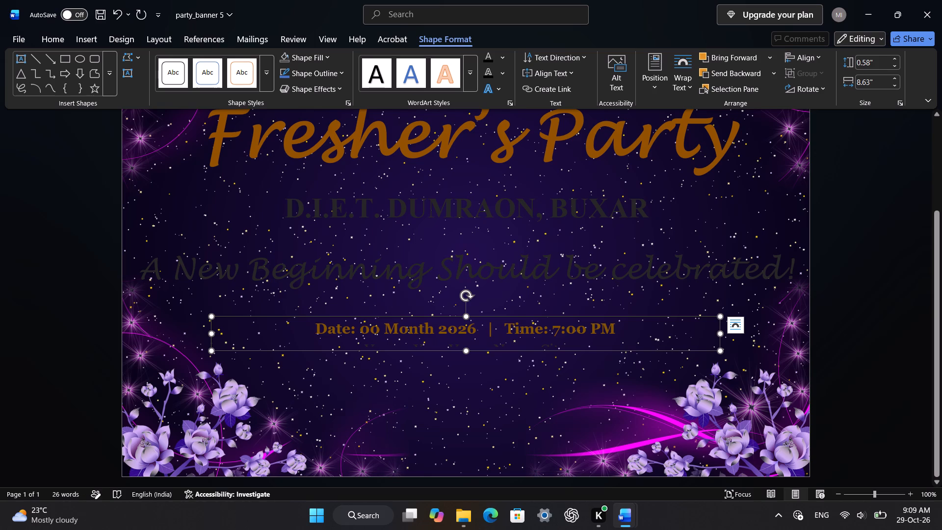
{"action": "left_click", "coordinate": [432, 330]}
{"action": "key", "text": "BackSpace"}
{"action": "key", "text": "BackSpace"}
{"action": "key", "text": "BackSpace"}
{"action": "key", "text": "BackSpace"}
{"action": "key", "text": "BackSpace"}
{"action": "key", "text": "BackSpace"}
{"action": "key", "text": "BackSpace"}
{"action": "key", "text": "BackSpace"}
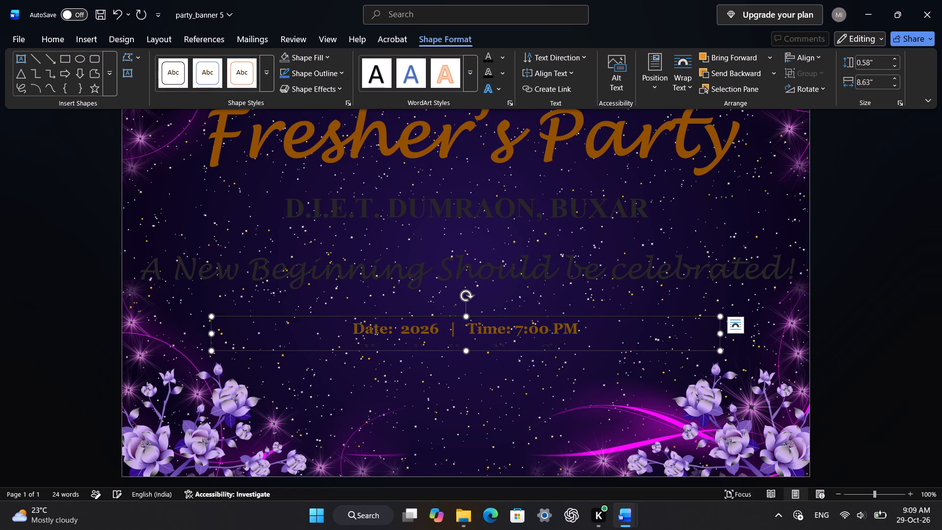
{"action": "type", "text": "07"}
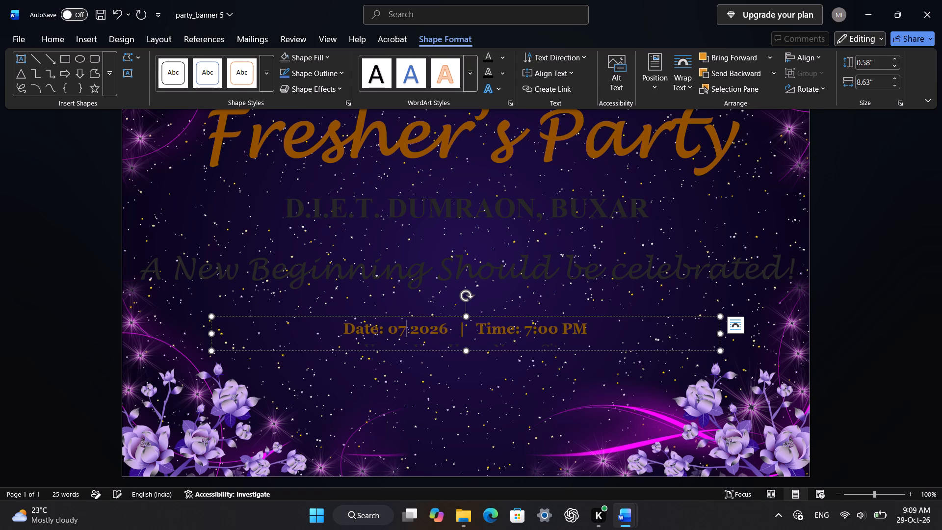
{"action": "key", "text": "space"}
{"action": "key", "text": "space"}
{"action": "type", "text": "november"}
{"action": "key", "text": "BackSpace"}
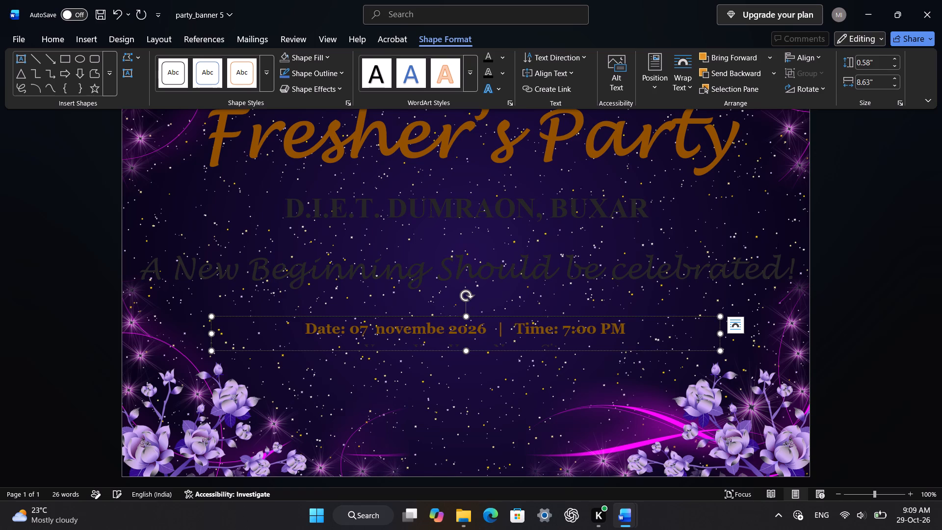
{"action": "key", "text": "BackSpace"}
{"action": "key", "text": "BackSpace"}
{"action": "key", "text": "BackSpace"}
{"action": "key", "text": "BackSpace"}
{"action": "key", "text": "BackSpace"}
{"action": "key", "text": "BackSpace"}
{"action": "key", "text": "BackSpace"}
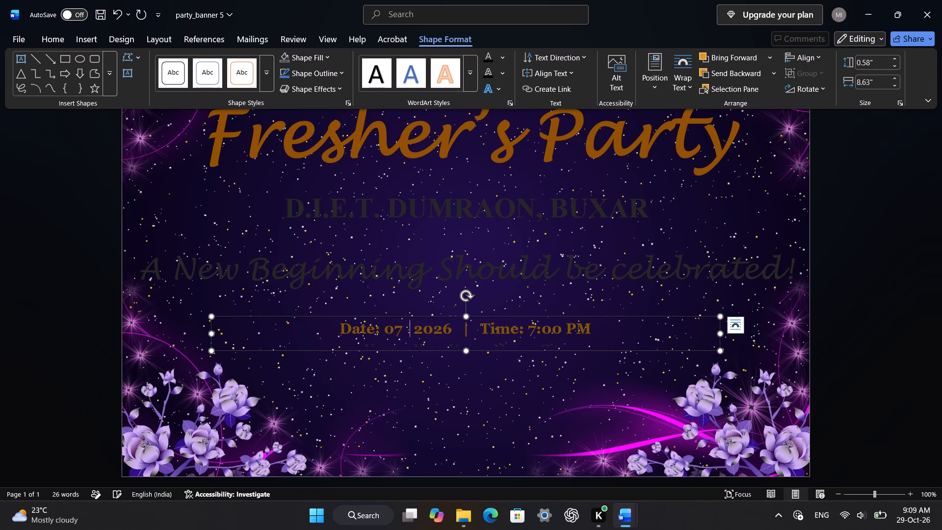
{"action": "key", "text": "shift+m"}
{"action": "key", "text": "BackSpace"}
{"action": "key", "text": "shift+n"}
{"action": "type", "text": "ovember"}
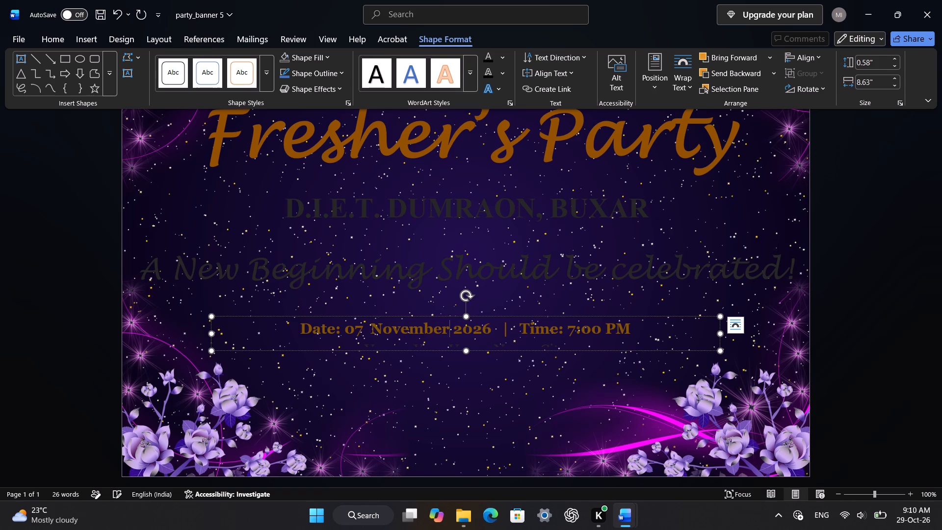
{"action": "key", "text": "space"}
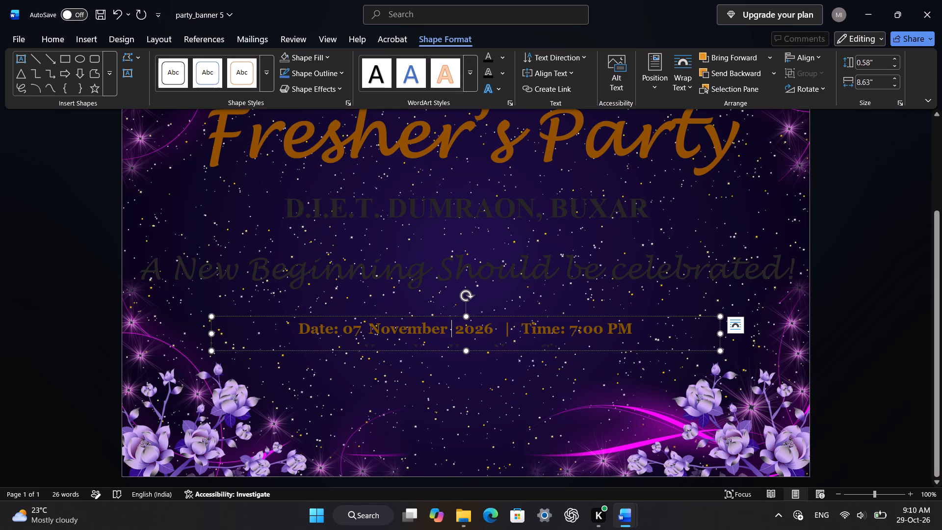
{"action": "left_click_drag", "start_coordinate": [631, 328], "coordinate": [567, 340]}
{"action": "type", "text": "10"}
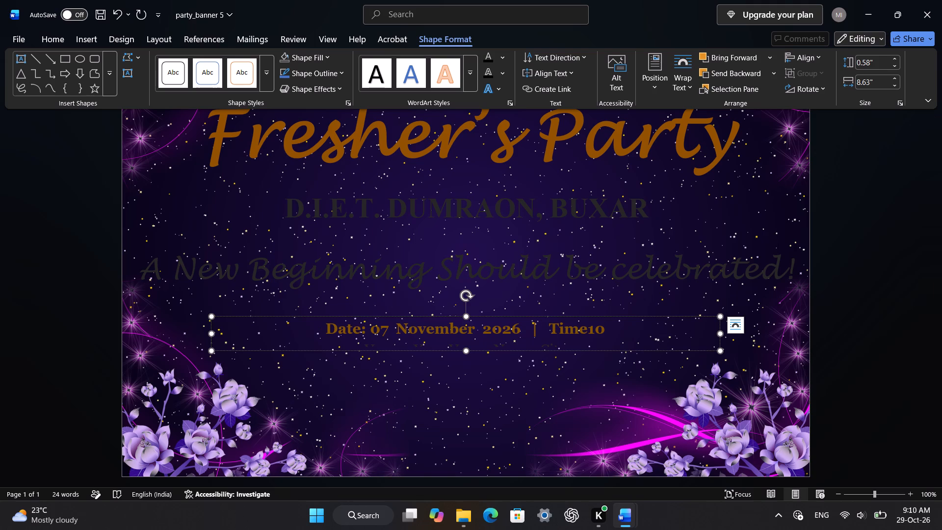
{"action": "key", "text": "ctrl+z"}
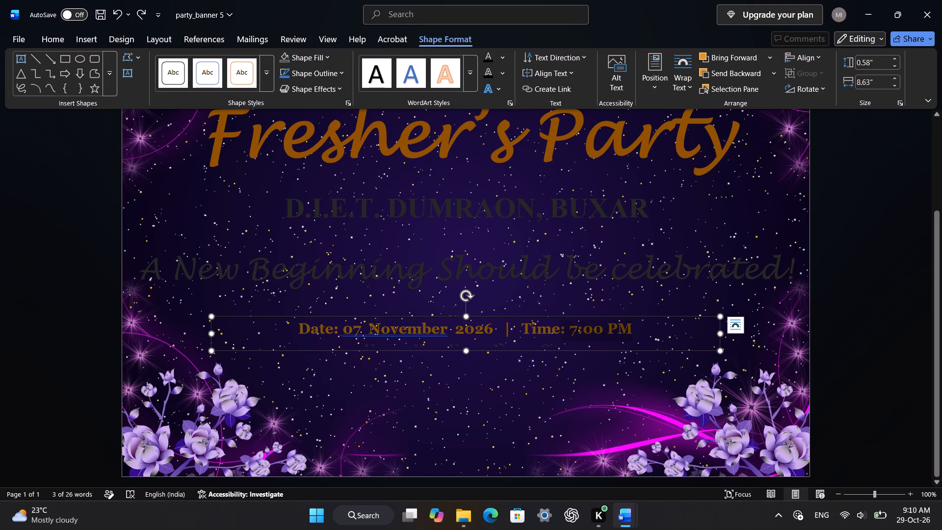
Change the event time in the date line to 10:00 AM.
{"action": "left_click", "coordinate": [575, 334]}
{"action": "key", "text": "BackSpace"}
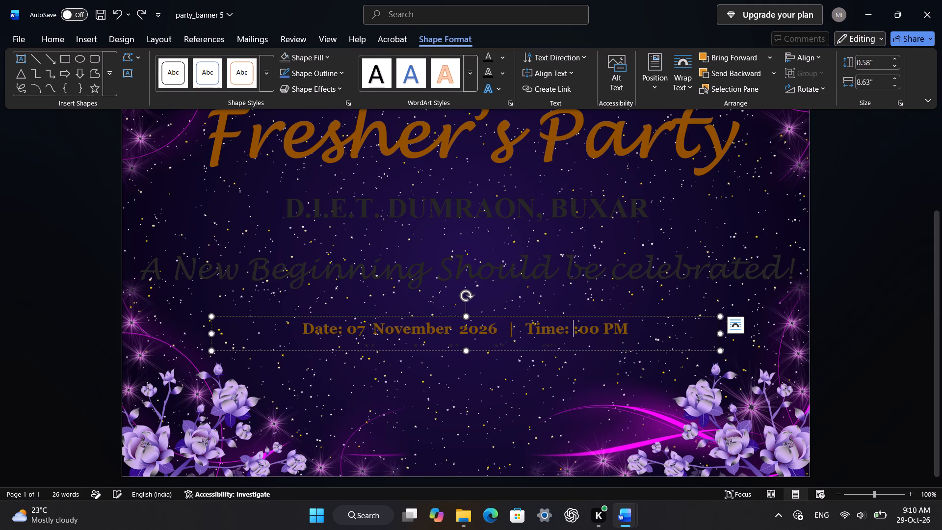
{"action": "type", "text": "10"}
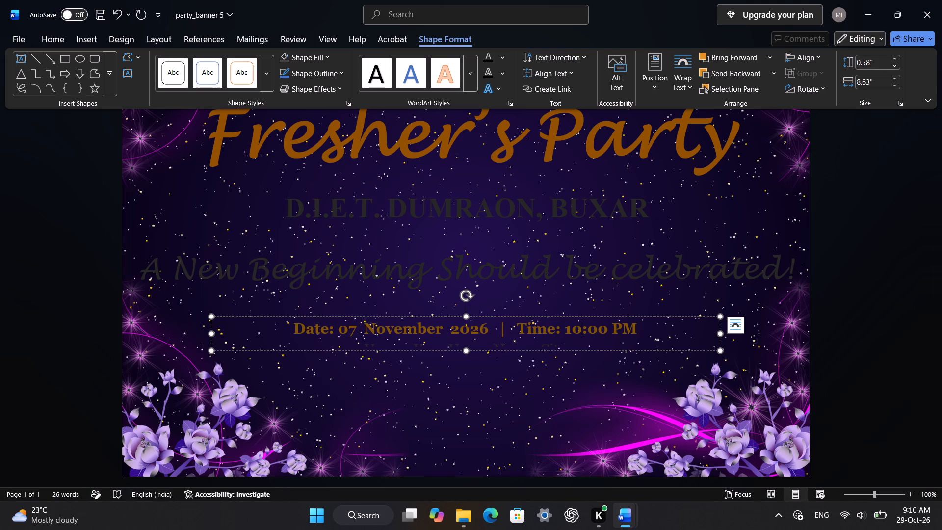
{"action": "key", "text": "Right"}
{"action": "key", "text": "Right"}
{"action": "key", "text": "Right"}
{"action": "key", "text": "Right"}
{"action": "key", "text": "Right"}
{"action": "key", "text": "BackSpace"}
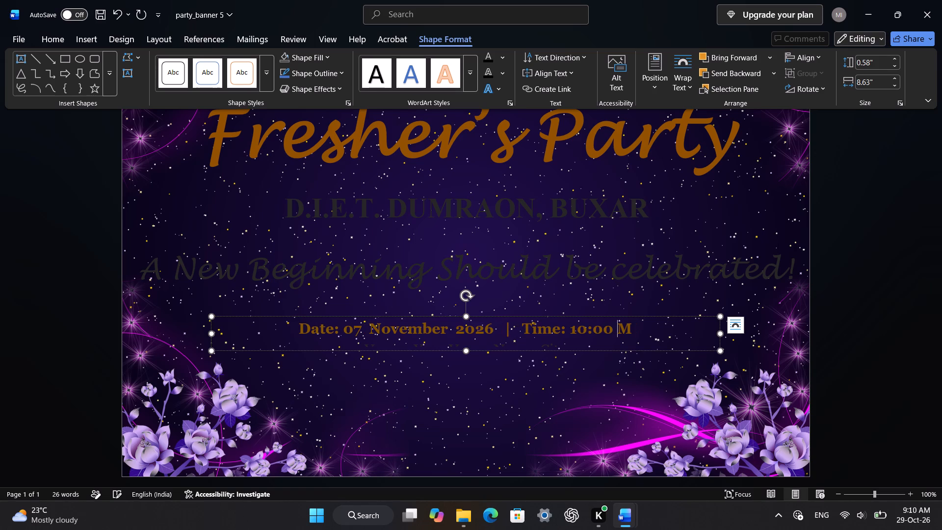
{"action": "key", "text": "shift+a"}
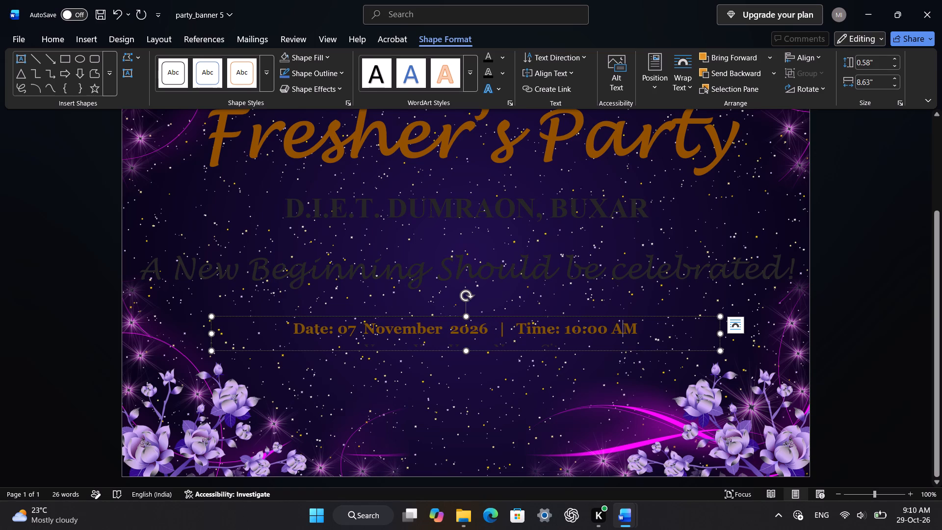
{"action": "left_click", "coordinate": [407, 358]}
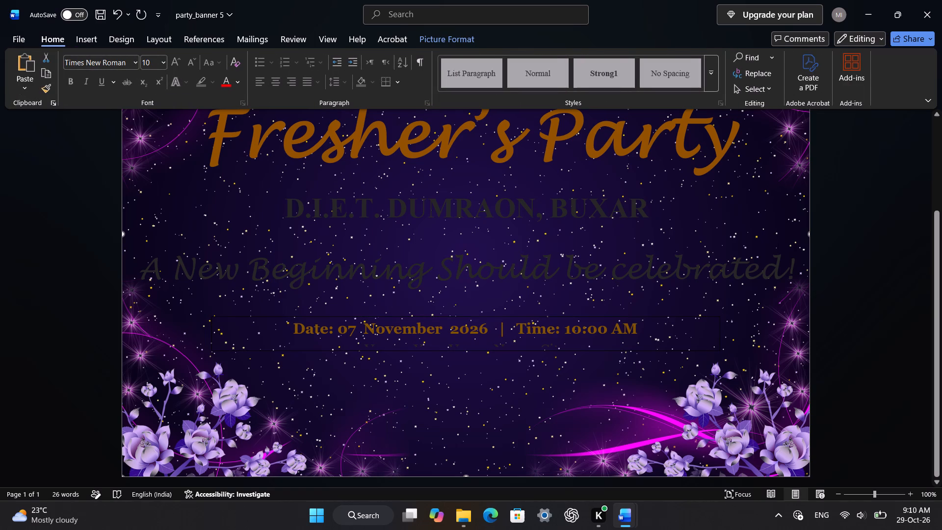
Check the banner in the print preview and return to the document.
{"action": "key", "text": "ctrl+p"}
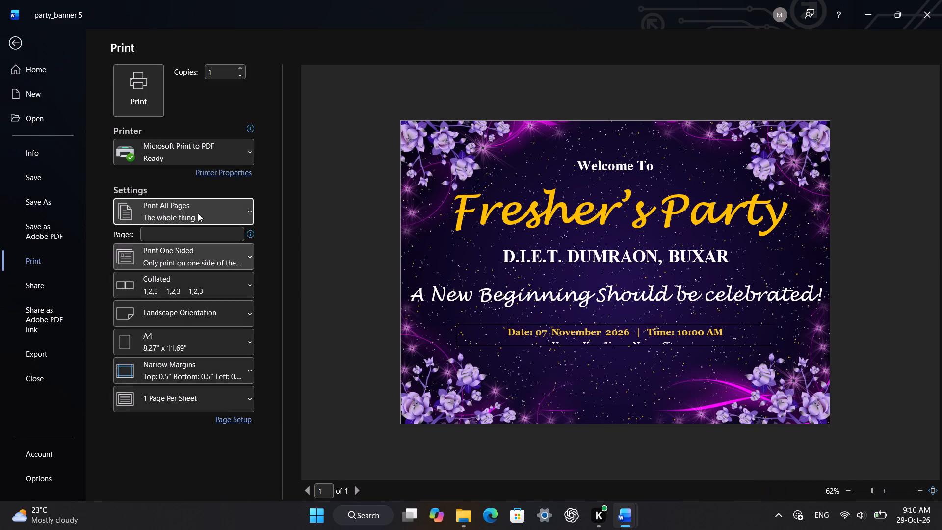
{"action": "left_click", "coordinate": [16, 45]}
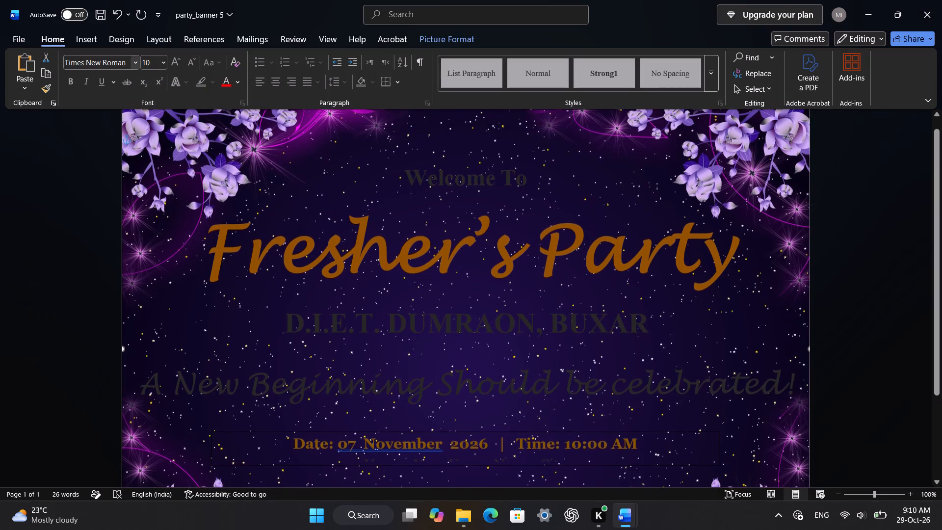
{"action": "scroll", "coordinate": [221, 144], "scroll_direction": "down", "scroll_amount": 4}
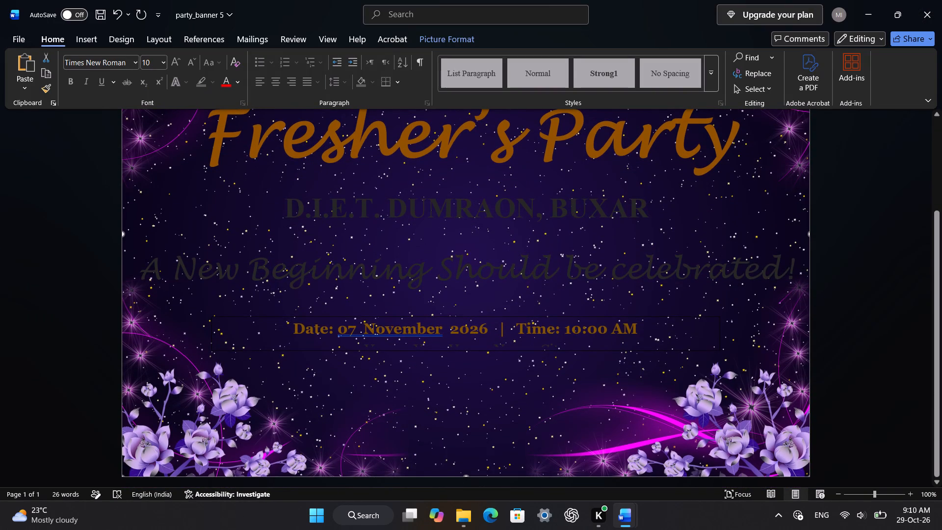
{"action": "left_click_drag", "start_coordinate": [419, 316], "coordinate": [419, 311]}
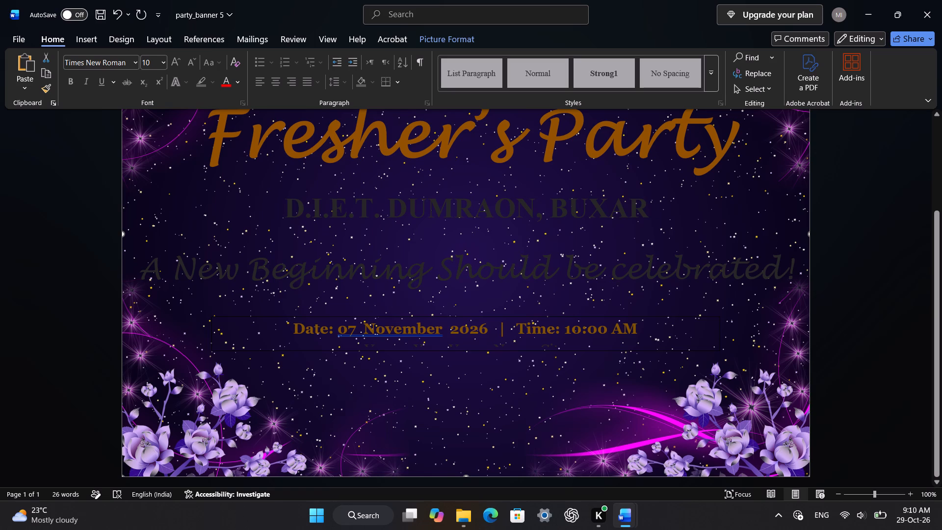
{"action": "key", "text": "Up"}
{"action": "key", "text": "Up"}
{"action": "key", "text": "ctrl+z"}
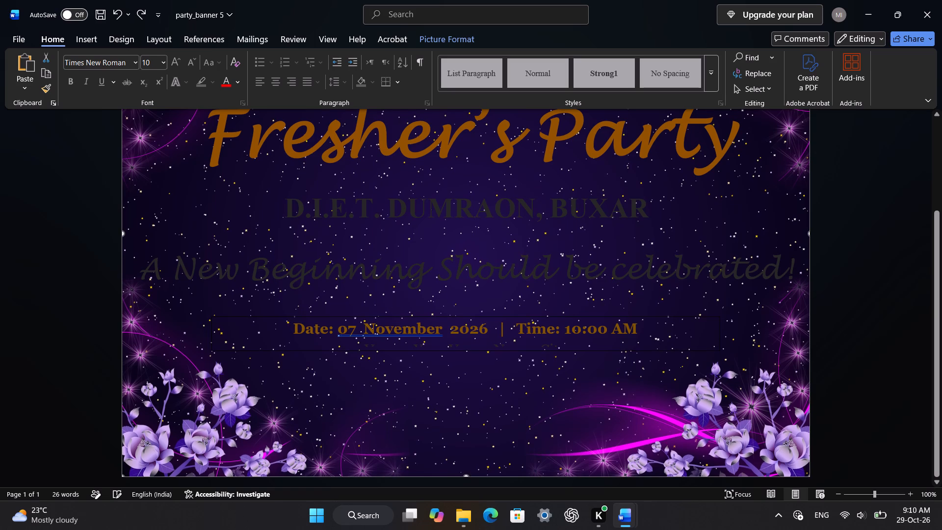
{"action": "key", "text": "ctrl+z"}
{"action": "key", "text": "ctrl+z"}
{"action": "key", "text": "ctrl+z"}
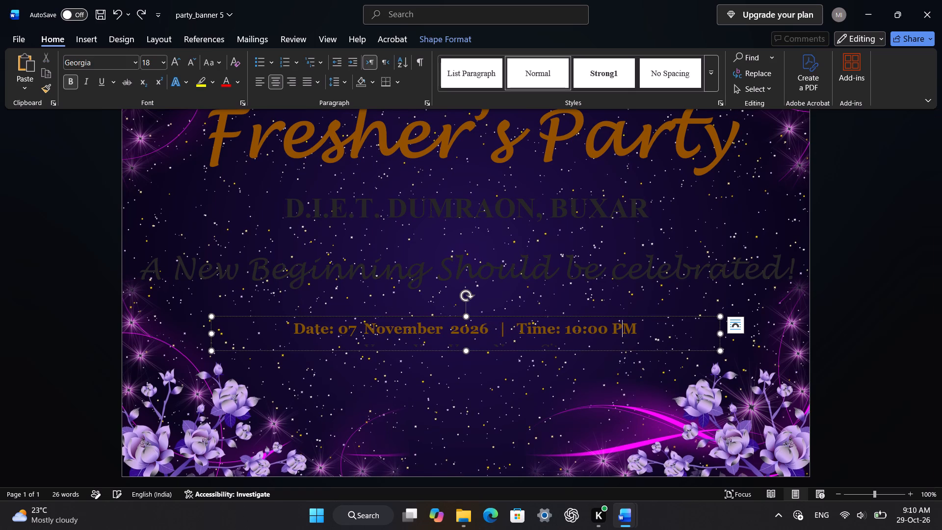
Change PM to AM after 10:00 in the event time.
{"action": "key", "text": "BackSpace"}
{"action": "key", "text": "shift+a"}
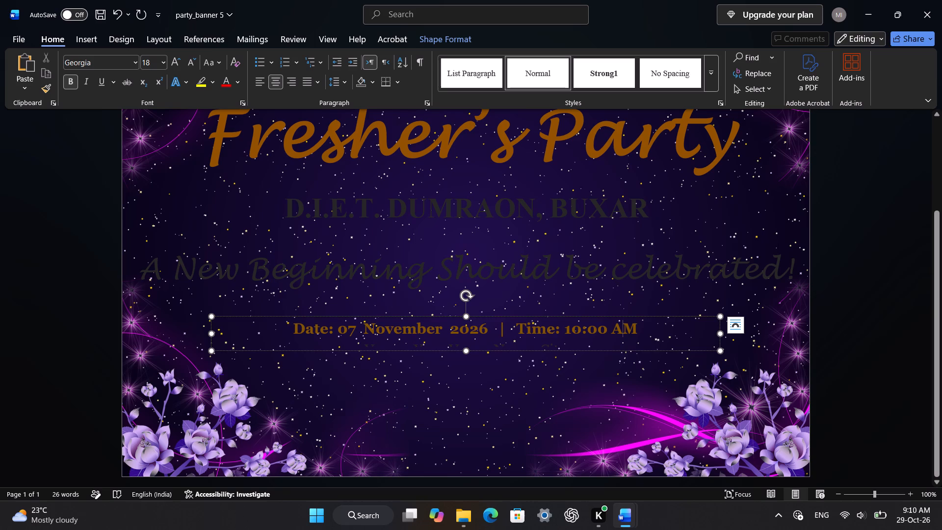
Set the text wrapping of the date and venue text box to Behind Text.
{"action": "left_click", "coordinate": [424, 316]}
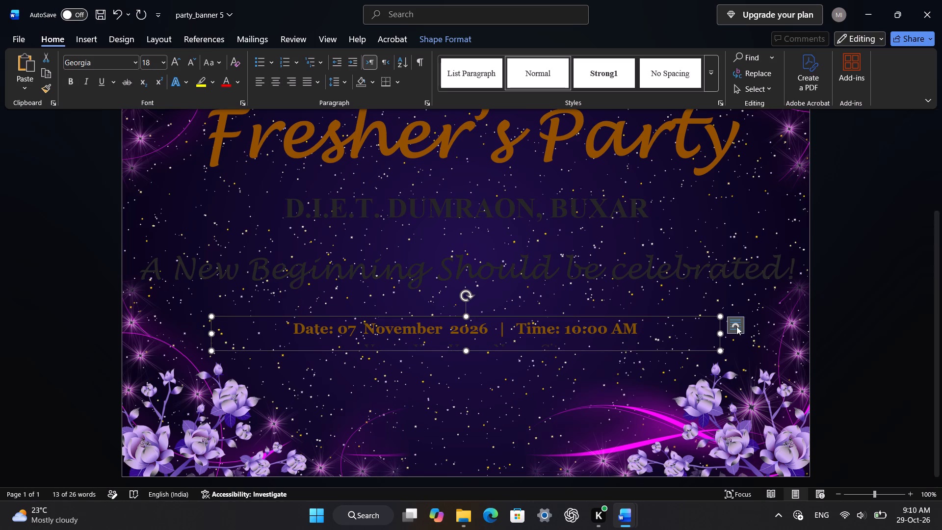
{"action": "left_click", "coordinate": [736, 326]}
{"action": "left_click", "coordinate": [796, 416]}
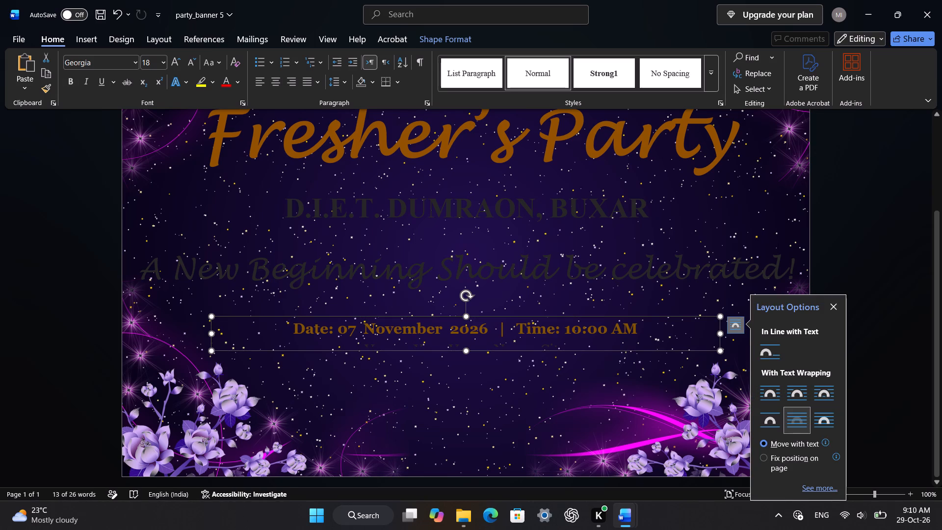
Nudge the date and venue text box slightly upward on the banner.
{"action": "key", "text": "Up"}
{"action": "key", "text": "Up"}
{"action": "key", "text": "Up"}
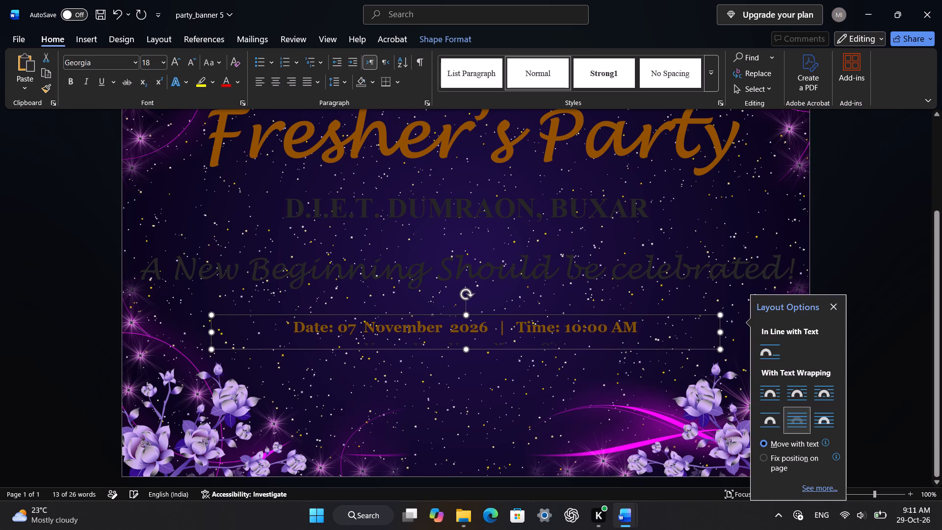
Set the date and venue text box to No Outline.
{"action": "left_click", "coordinate": [471, 42]}
{"action": "left_click", "coordinate": [334, 74]}
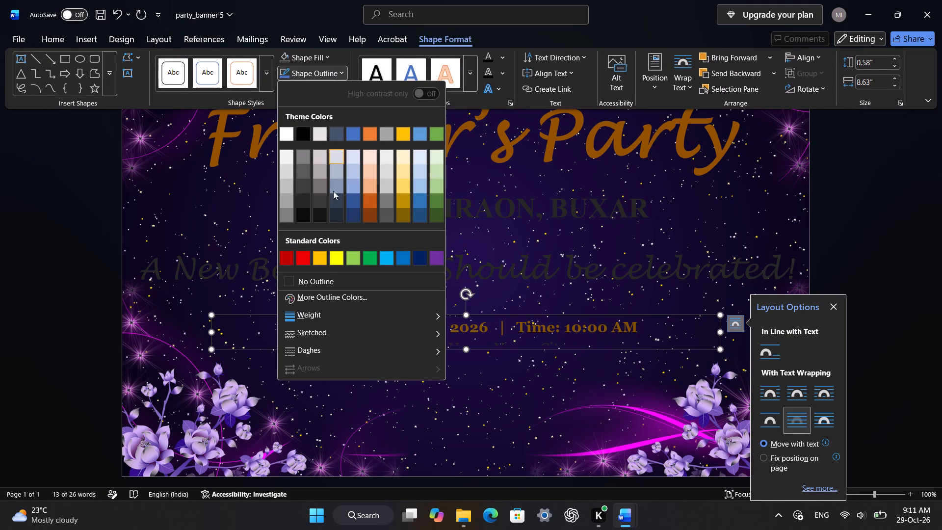
{"action": "left_click", "coordinate": [323, 278]}
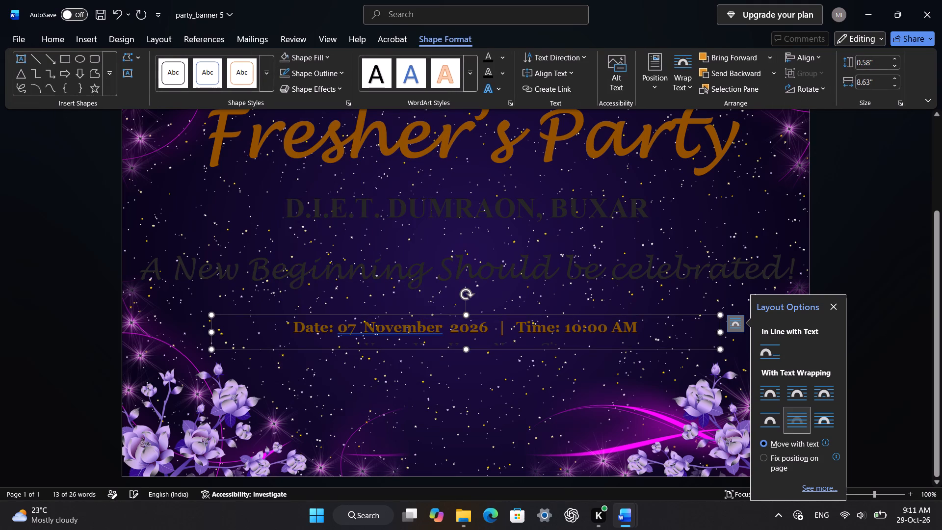
Look at the original date and venue lines in the party_banner 0 document and return to party_banner 5.
{"action": "left_click", "coordinate": [357, 327]}
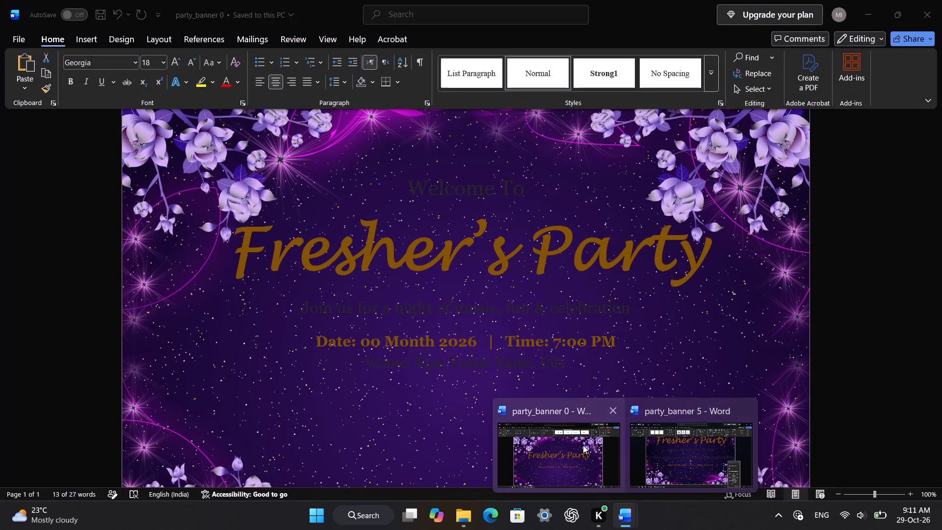
{"action": "left_click", "coordinate": [583, 445]}
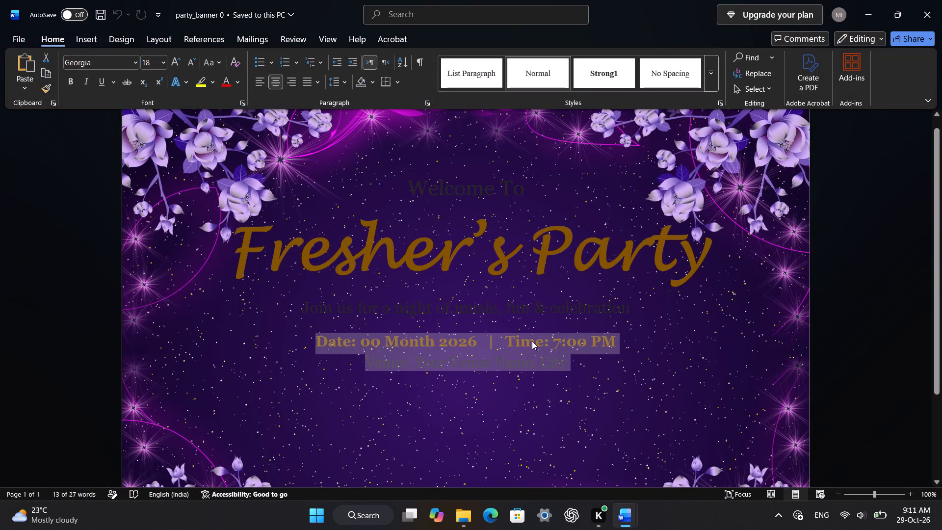
{"action": "left_click", "coordinate": [523, 343]}
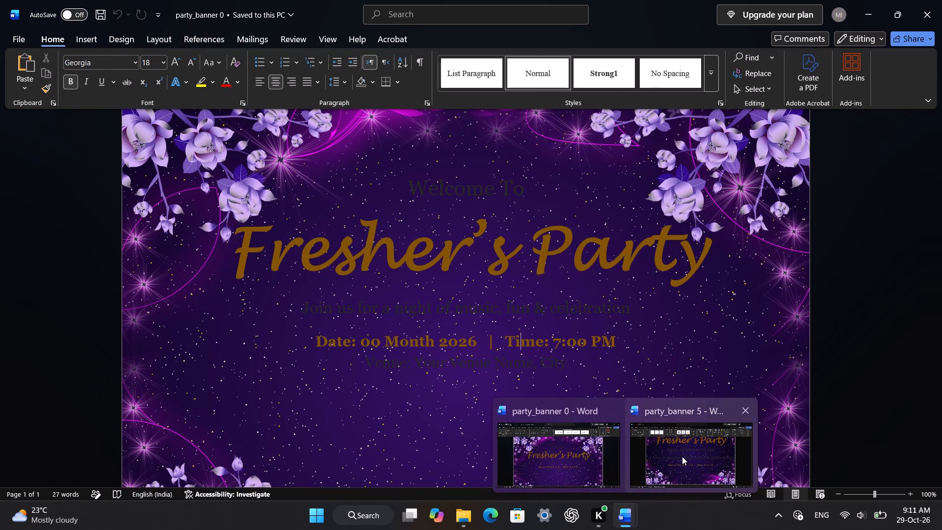
{"action": "left_click", "coordinate": [682, 456]}
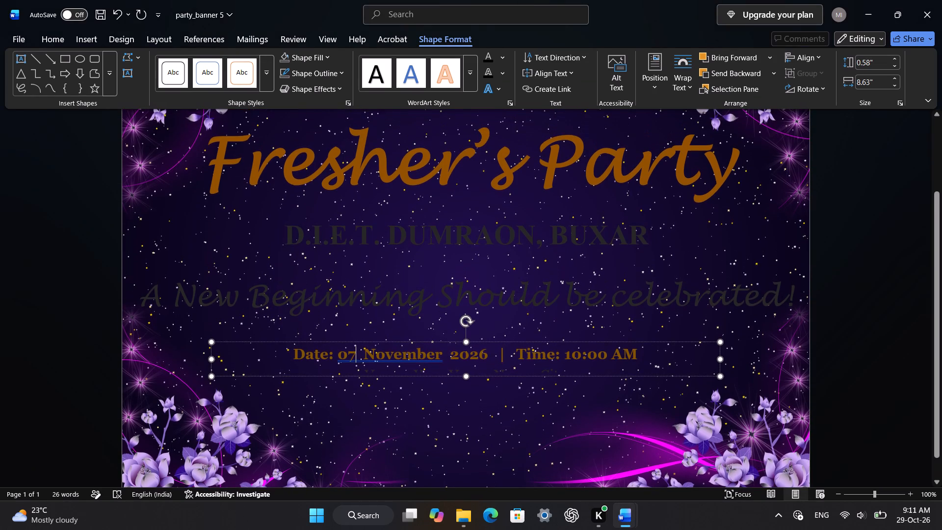
Check the borderless date and venue text box in the print preview and return to the document.
{"action": "key", "text": "ctrl+p"}
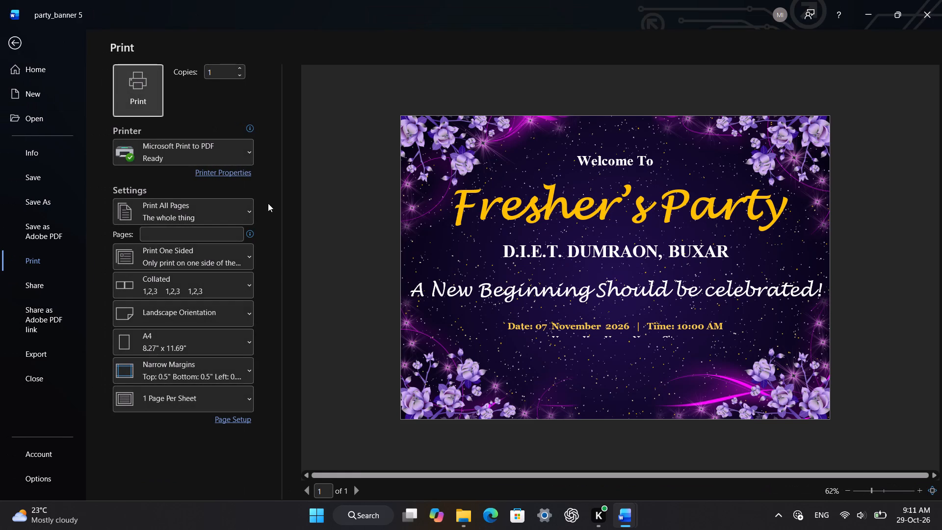
{"action": "left_click", "coordinate": [9, 45]}
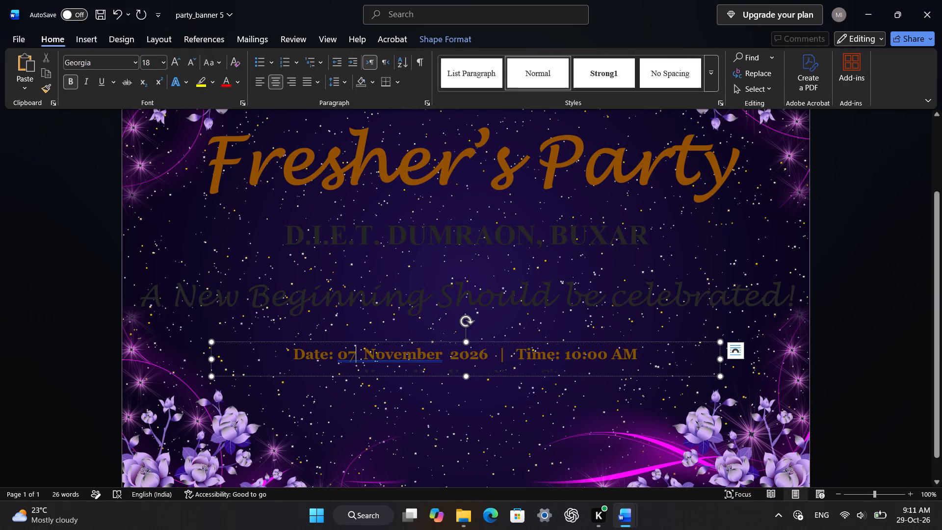
Nudge the grouped heading frame, from Welcome To down to the A New Beginning tagline, slightly upward on the banner.
{"action": "left_click", "coordinate": [330, 192]}
{"action": "scroll", "coordinate": [330, 192], "scroll_direction": "up", "scroll_amount": 2}
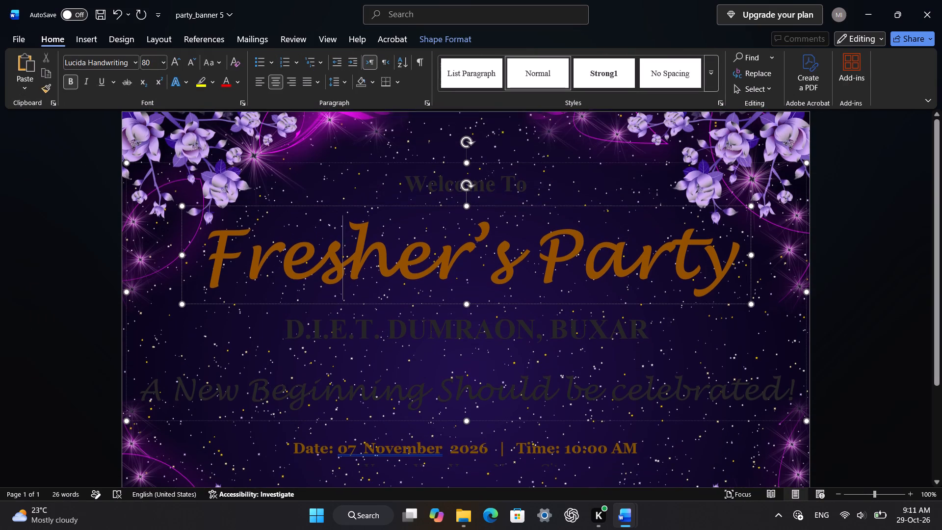
{"action": "left_click", "coordinate": [363, 171]}
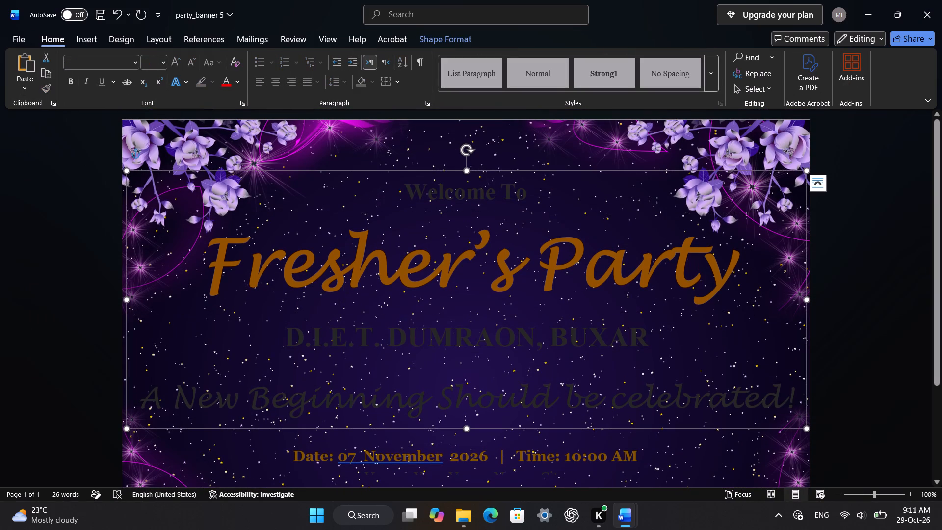
{"action": "key", "text": "Up"}
{"action": "key", "text": "Up"}
{"action": "key", "text": "Up"}
{"action": "key", "text": "Up"}
{"action": "key", "text": "Up"}
{"action": "key", "text": "Up"}
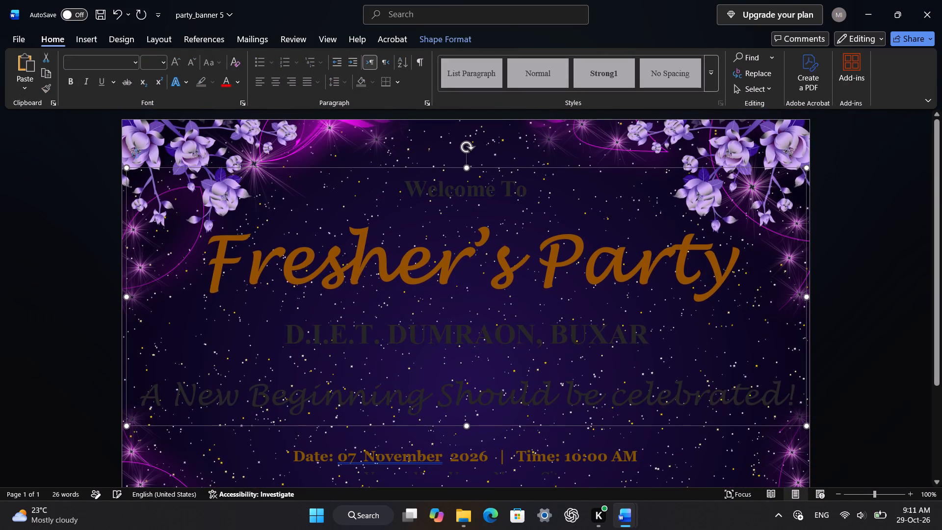
{"action": "key", "text": "Up"}
{"action": "key", "text": "Up"}
{"action": "key", "text": "Up"}
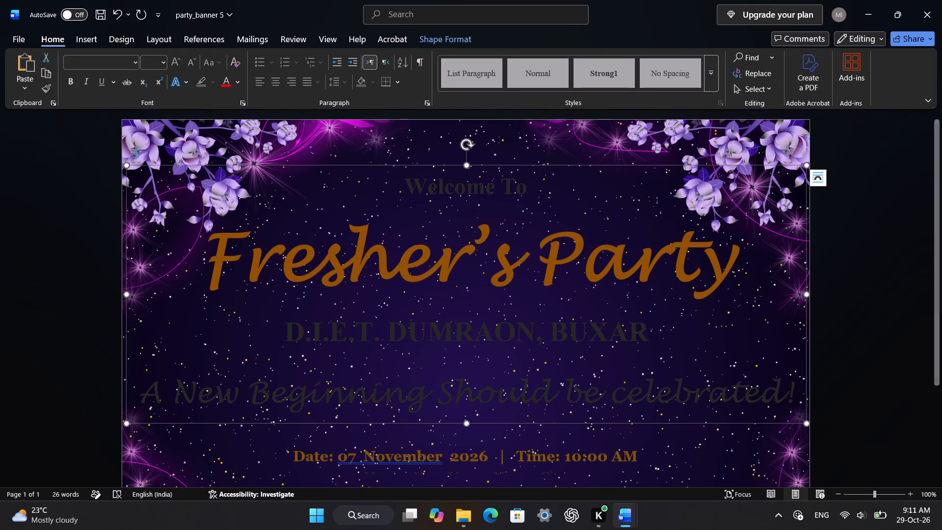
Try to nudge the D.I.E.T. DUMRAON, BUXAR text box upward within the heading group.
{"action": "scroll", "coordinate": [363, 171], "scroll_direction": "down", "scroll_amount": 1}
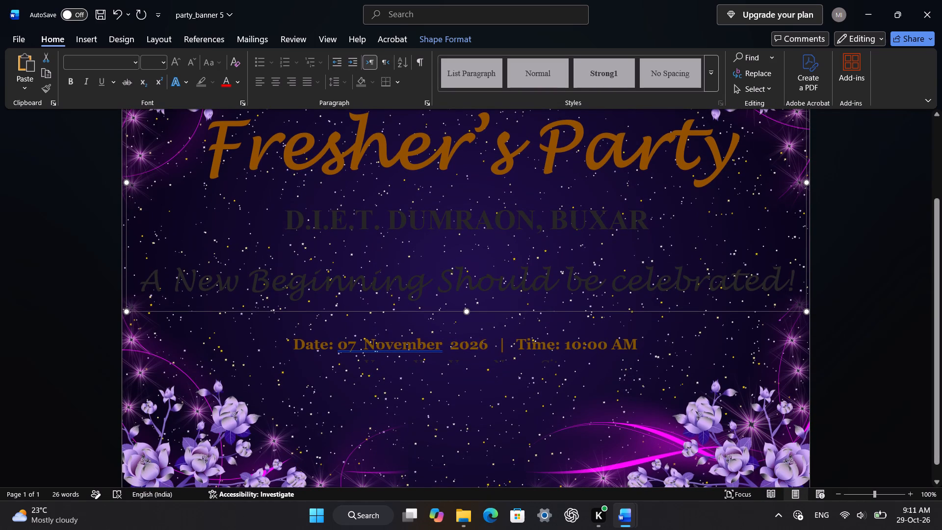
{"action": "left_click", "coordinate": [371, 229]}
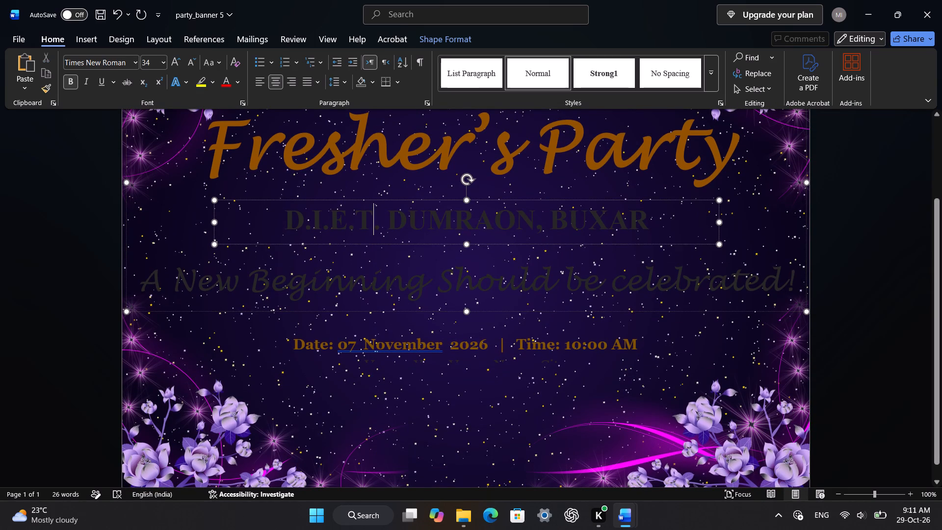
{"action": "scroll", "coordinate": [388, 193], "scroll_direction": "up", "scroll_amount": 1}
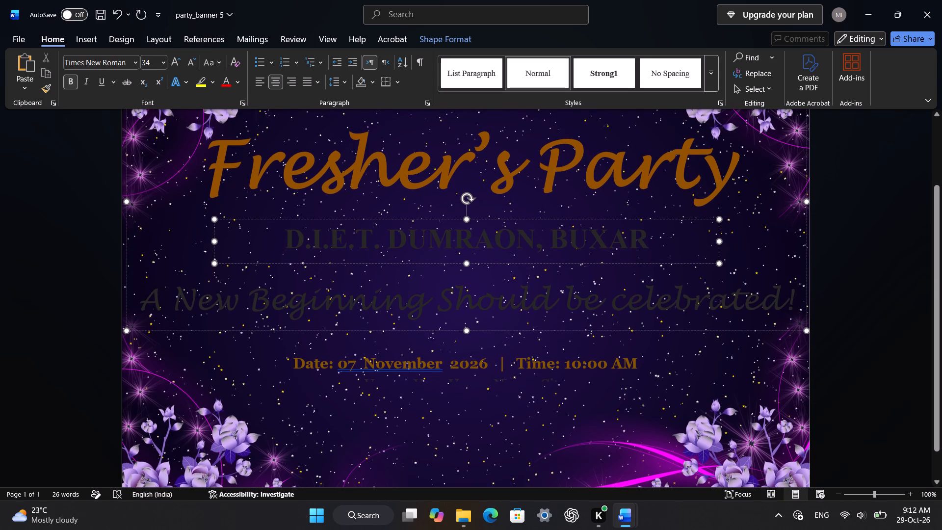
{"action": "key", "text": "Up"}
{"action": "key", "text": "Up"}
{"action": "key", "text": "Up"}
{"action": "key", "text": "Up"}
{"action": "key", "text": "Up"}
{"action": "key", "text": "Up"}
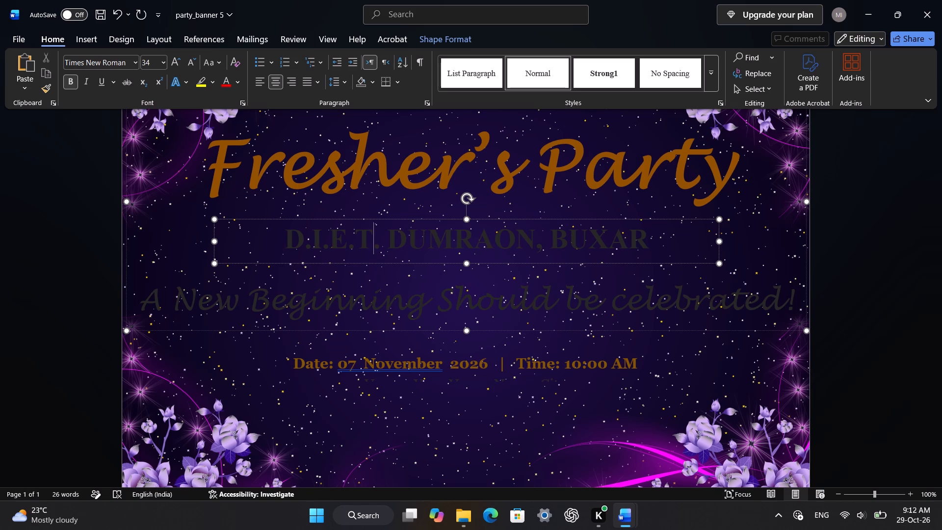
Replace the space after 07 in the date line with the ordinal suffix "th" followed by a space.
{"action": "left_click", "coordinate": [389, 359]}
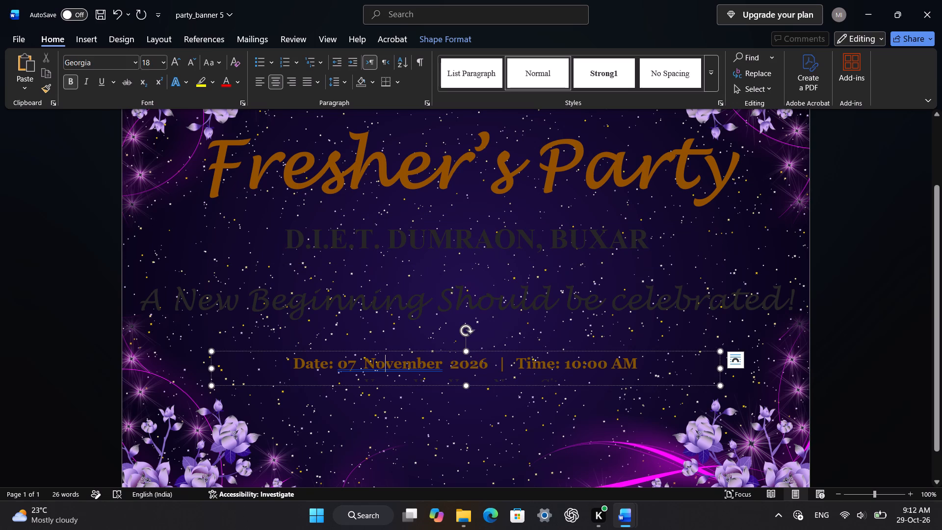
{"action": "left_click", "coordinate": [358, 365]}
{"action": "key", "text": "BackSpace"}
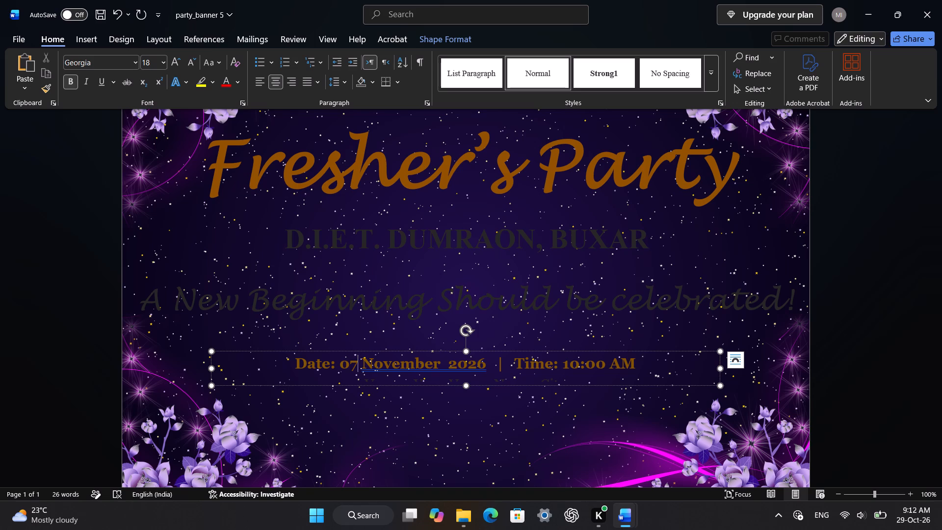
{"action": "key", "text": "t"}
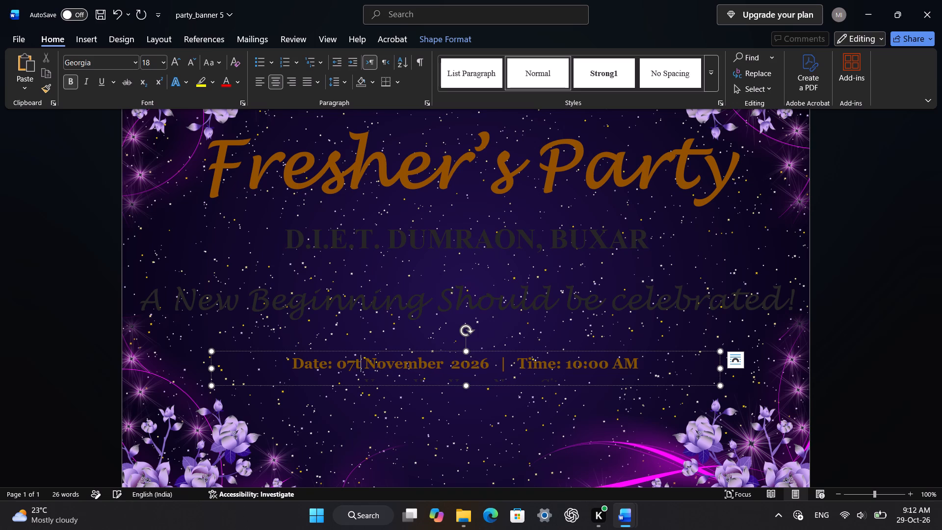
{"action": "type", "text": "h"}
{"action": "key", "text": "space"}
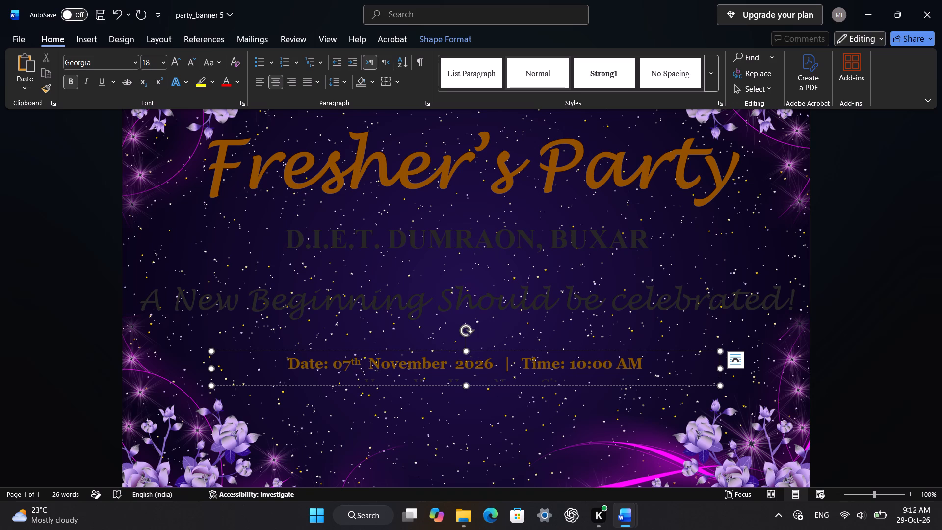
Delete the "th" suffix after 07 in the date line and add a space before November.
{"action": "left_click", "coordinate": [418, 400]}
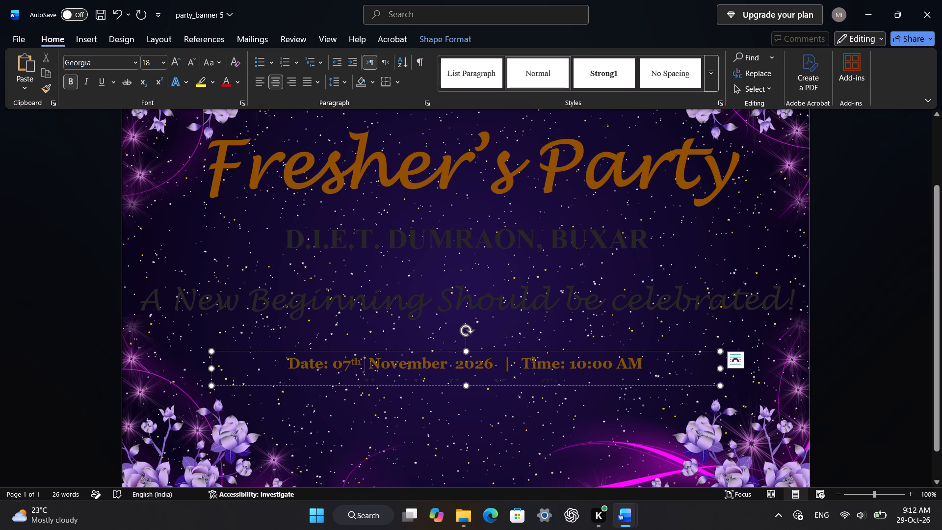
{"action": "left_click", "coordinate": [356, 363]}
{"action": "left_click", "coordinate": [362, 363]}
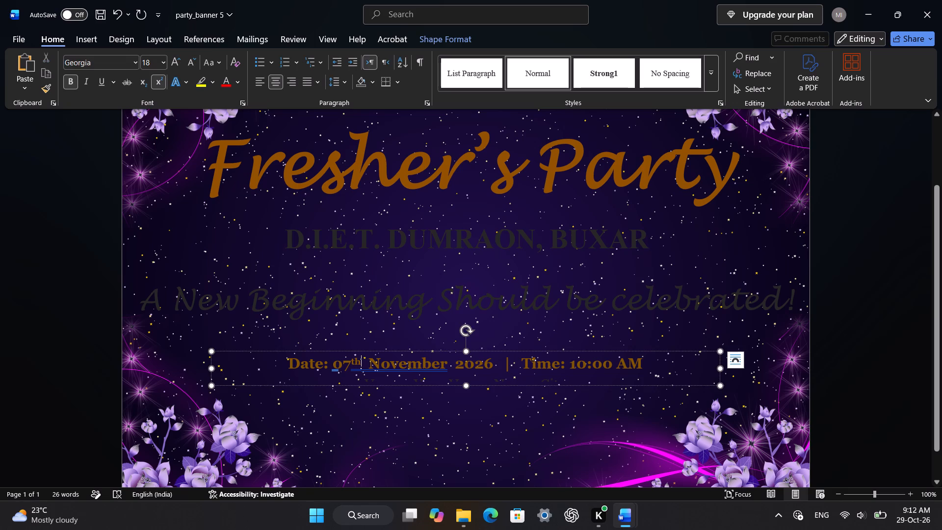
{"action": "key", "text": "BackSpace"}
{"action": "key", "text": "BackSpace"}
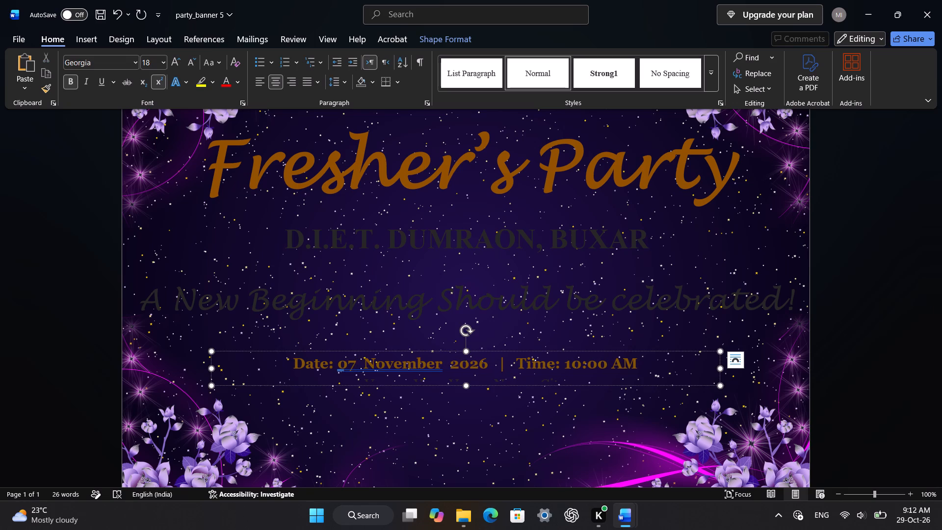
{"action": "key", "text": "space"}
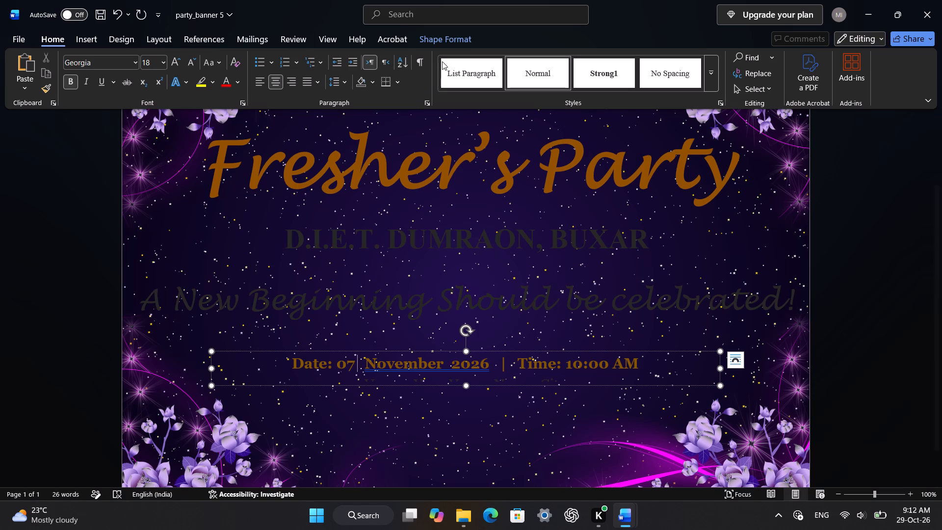
Run the Spelling & Grammar check on the date line and examine the suggestion's options and the rule's explanation.
{"action": "left_click", "coordinate": [295, 39]}
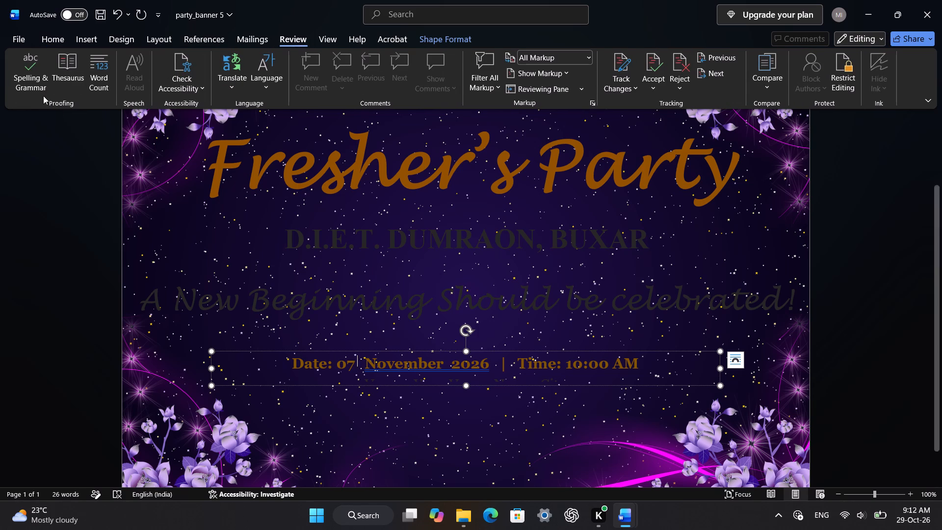
{"action": "left_click", "coordinate": [36, 85]}
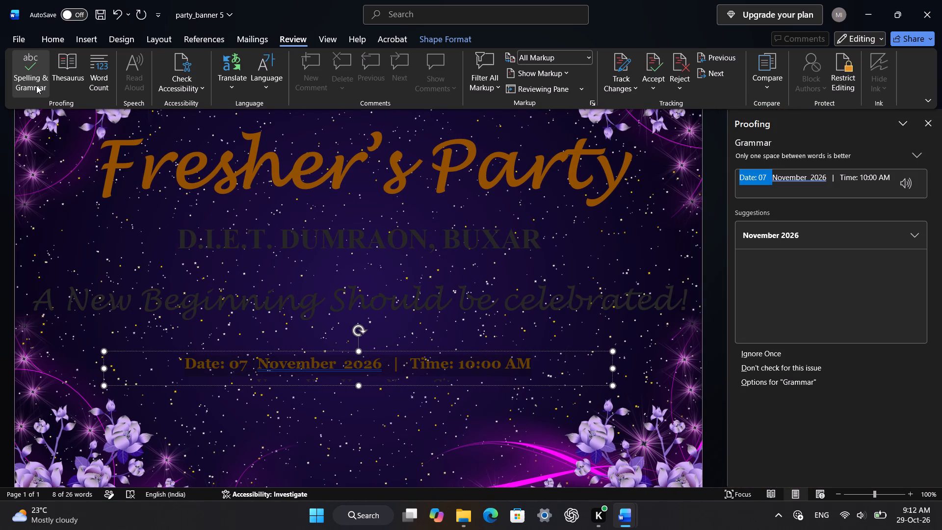
{"action": "left_click", "coordinate": [907, 237]}
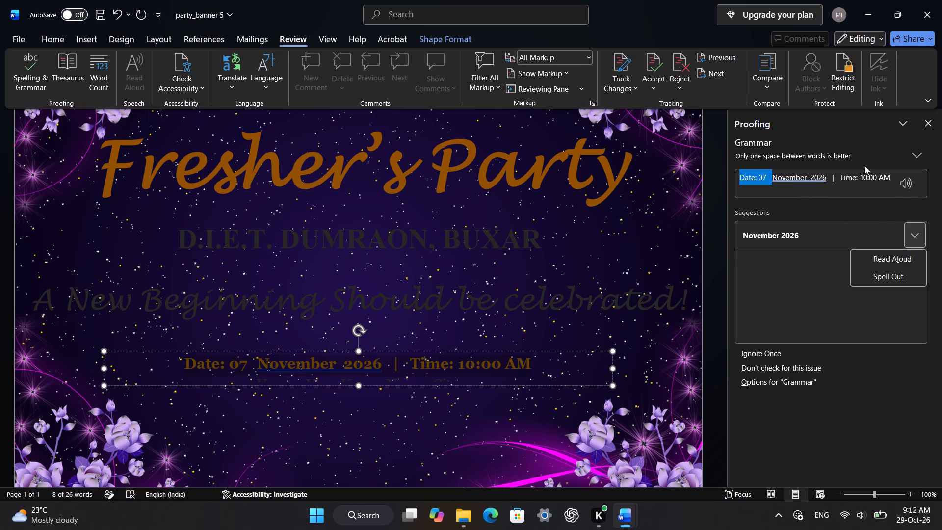
{"action": "left_click", "coordinate": [917, 154]}
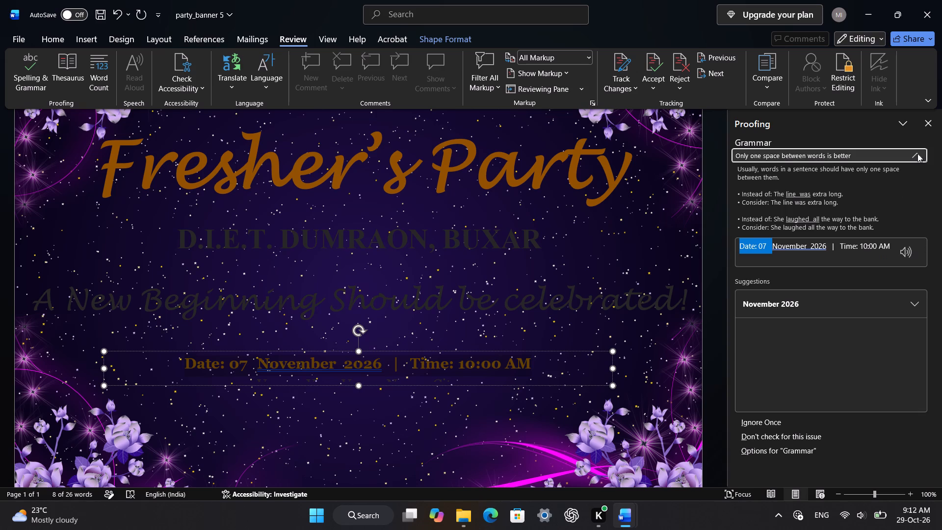
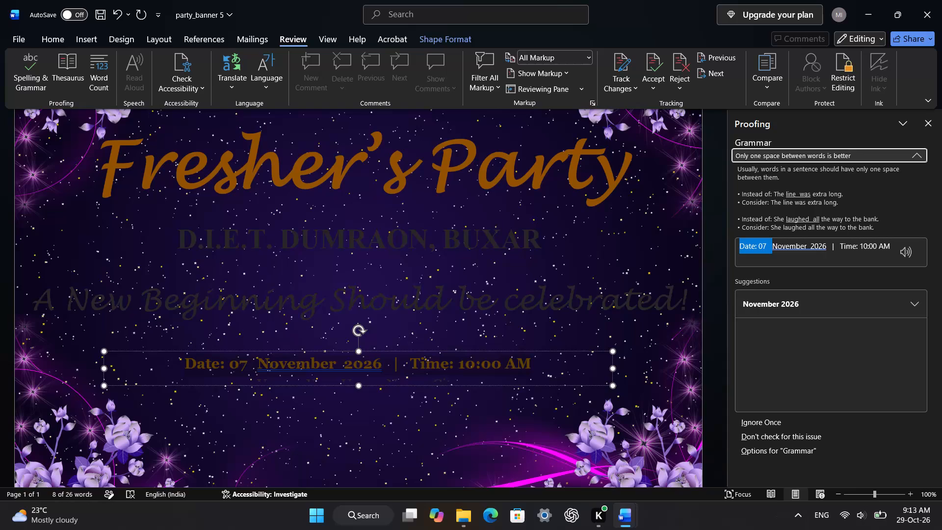
Delete the extra spaces before November and before 2026 in the date line.
{"action": "left_click", "coordinate": [253, 358]}
{"action": "key", "text": "BackSpace"}
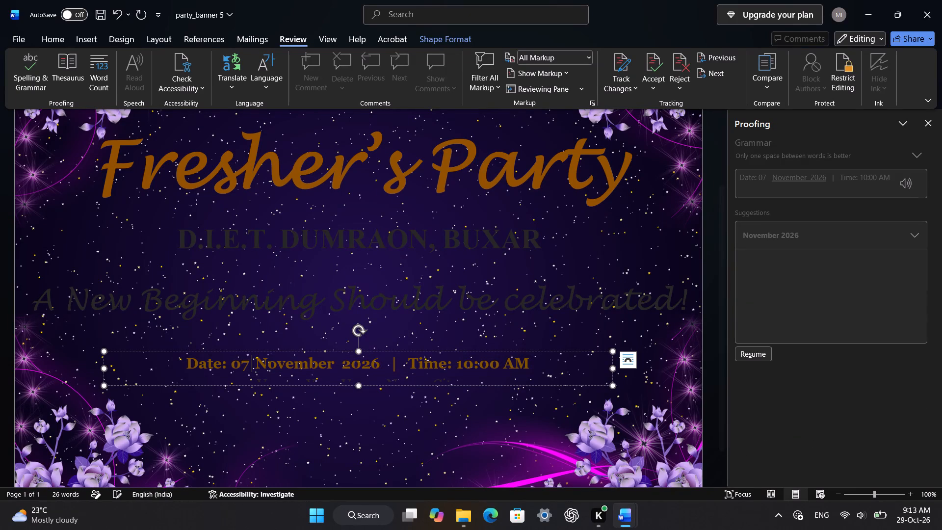
{"action": "left_click", "coordinate": [340, 364]}
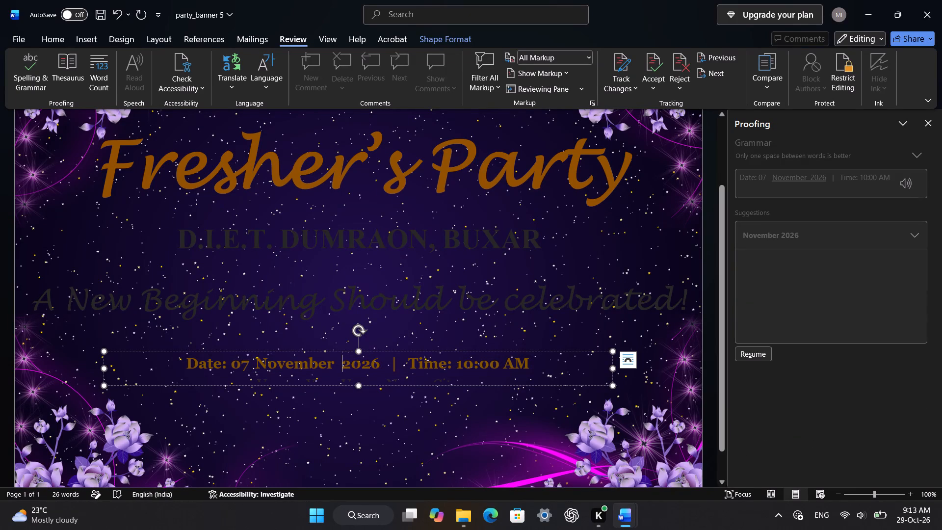
{"action": "key", "text": "BackSpace"}
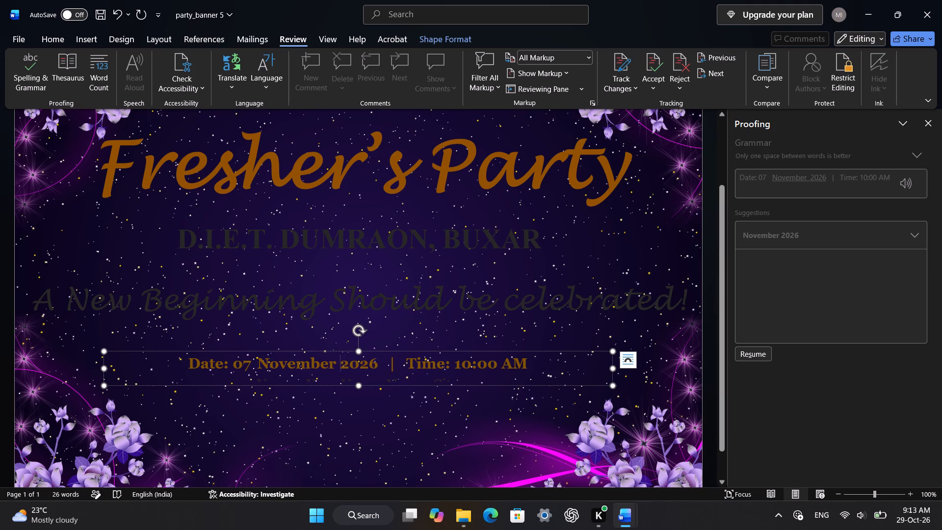
Center the date line's text and align its text box to the horizontal center.
{"action": "scroll", "coordinate": [334, 403], "scroll_direction": "down", "scroll_amount": 1}
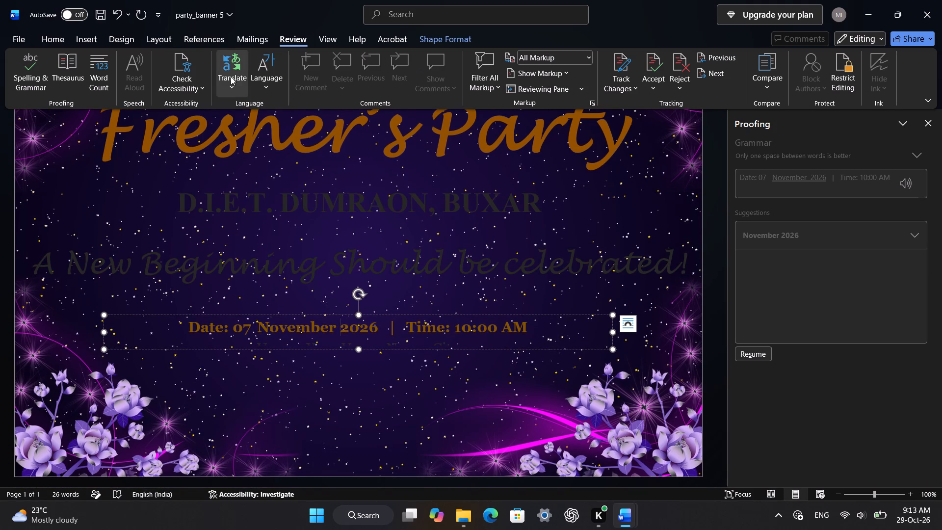
{"action": "left_click", "coordinate": [54, 37]}
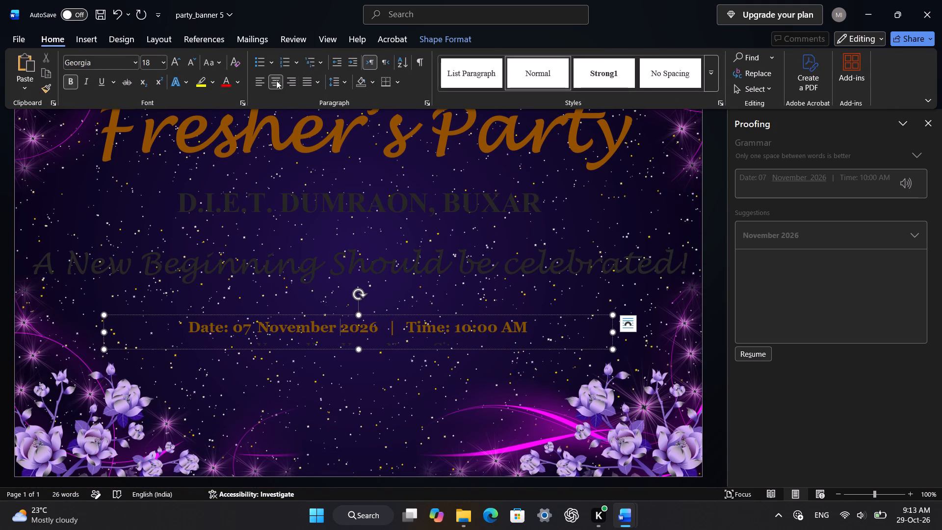
{"action": "left_click", "coordinate": [267, 84]}
{"action": "left_click", "coordinate": [279, 83]}
{"action": "left_click", "coordinate": [462, 47]}
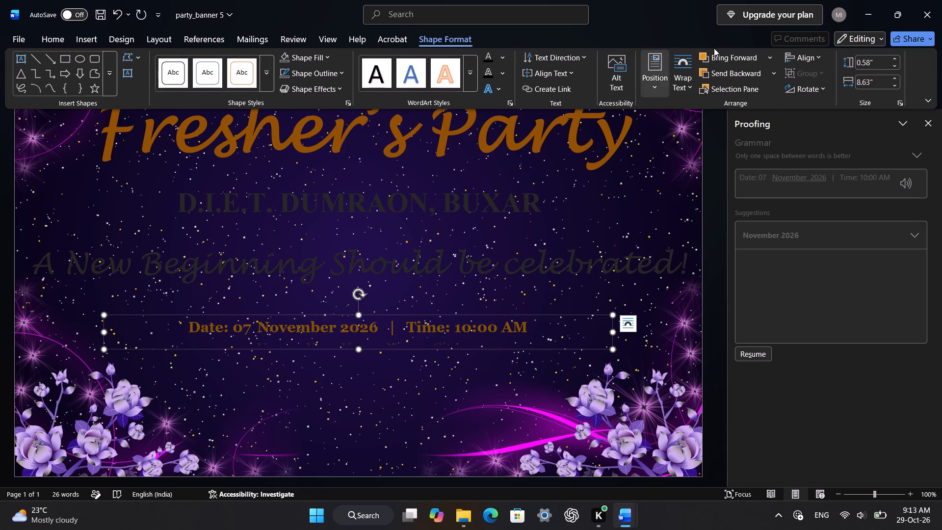
{"action": "left_click", "coordinate": [805, 52]}
{"action": "left_click", "coordinate": [812, 88]}
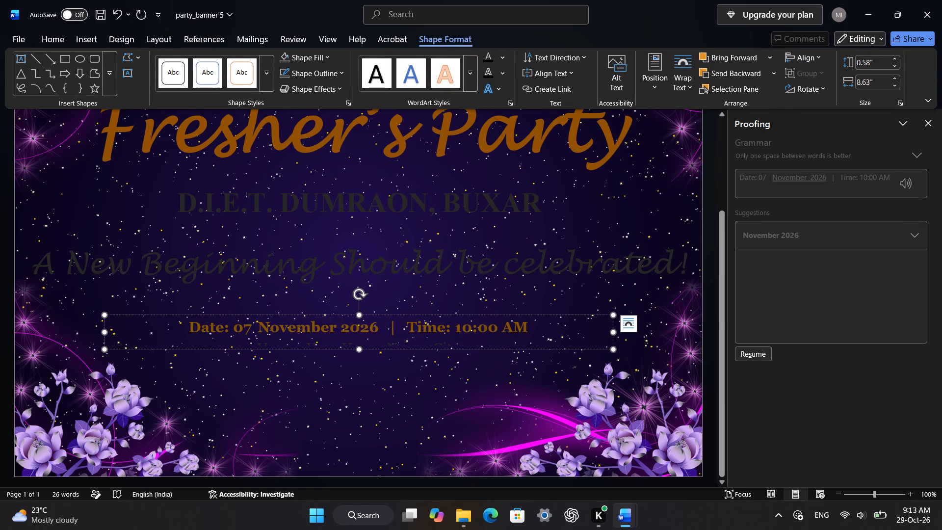
{"action": "left_click", "coordinate": [406, 391]}
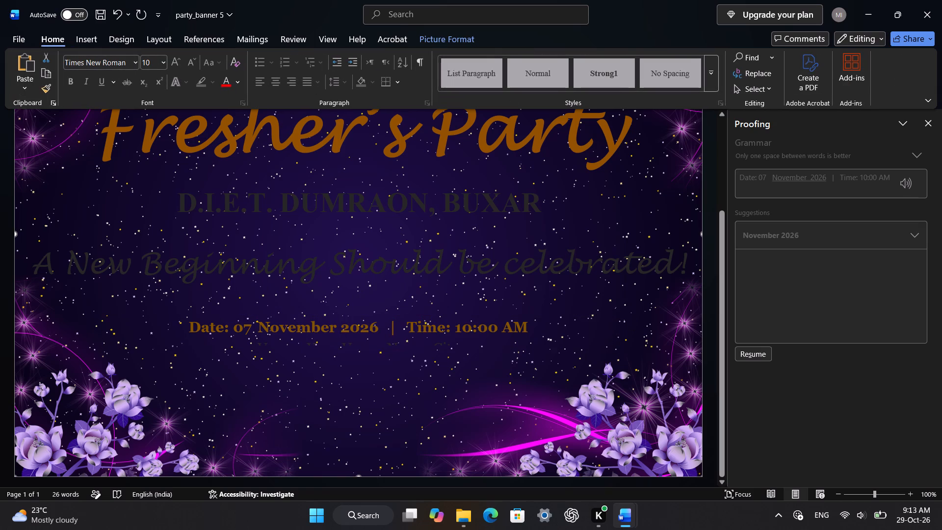
Examine the banner in the print preview, zooming in on the date line and the text beneath it.
{"action": "key", "text": "ctrl+p"}
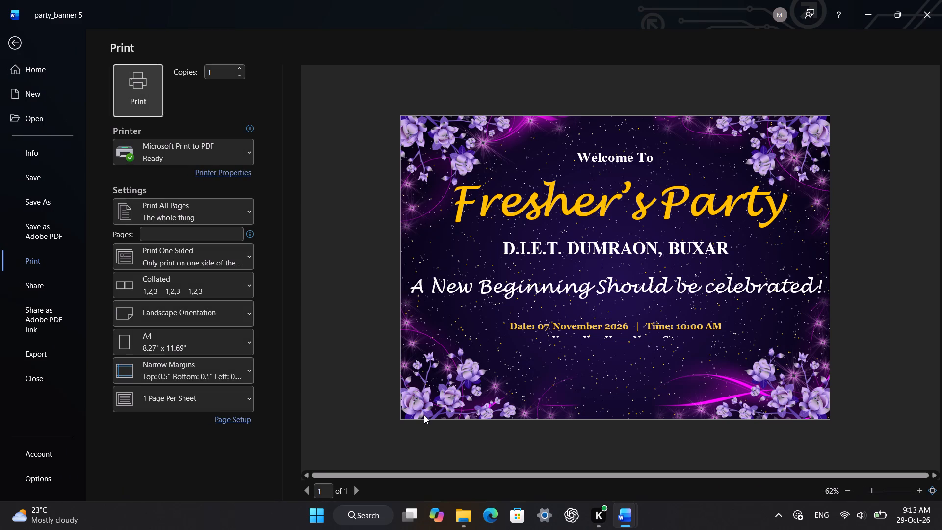
{"action": "scroll", "coordinate": [516, 365], "scroll_direction": "up", "scroll_amount": 7, "text": "ctrl"}
{"action": "scroll", "coordinate": [516, 365], "scroll_direction": "down", "scroll_amount": 1}
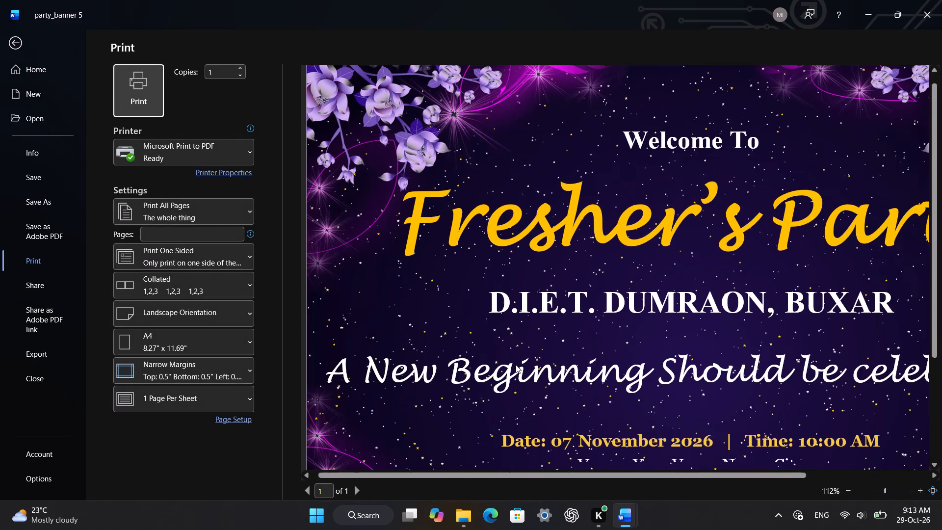
{"action": "left_click", "coordinate": [516, 365]}
{"action": "scroll", "coordinate": [585, 381], "scroll_direction": "down", "scroll_amount": 1}
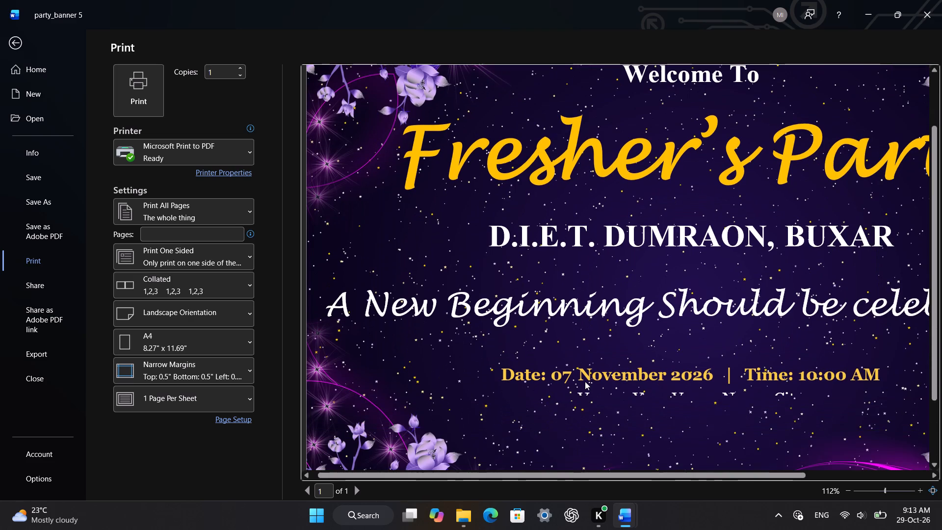
{"action": "scroll", "coordinate": [585, 381], "scroll_direction": "down", "scroll_amount": 1}
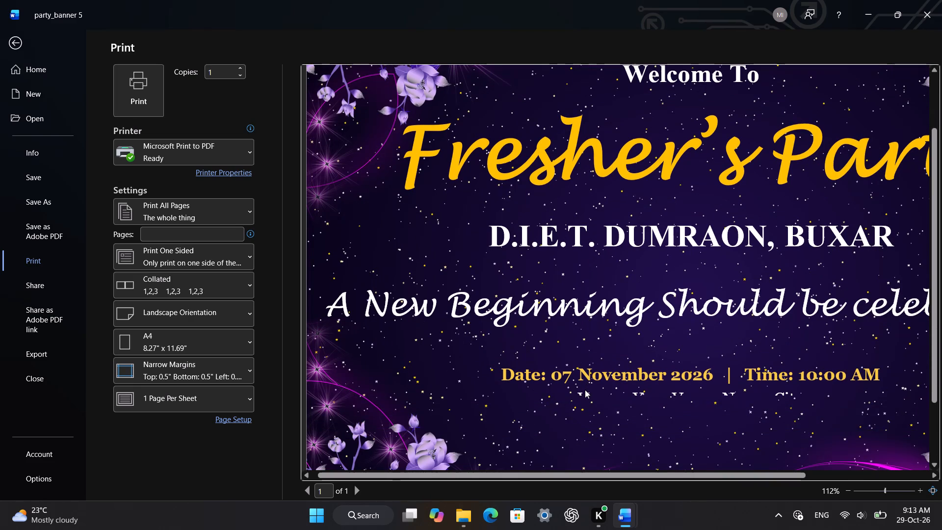
{"action": "scroll", "coordinate": [585, 390], "scroll_direction": "down", "scroll_amount": 5, "text": "ctrl"}
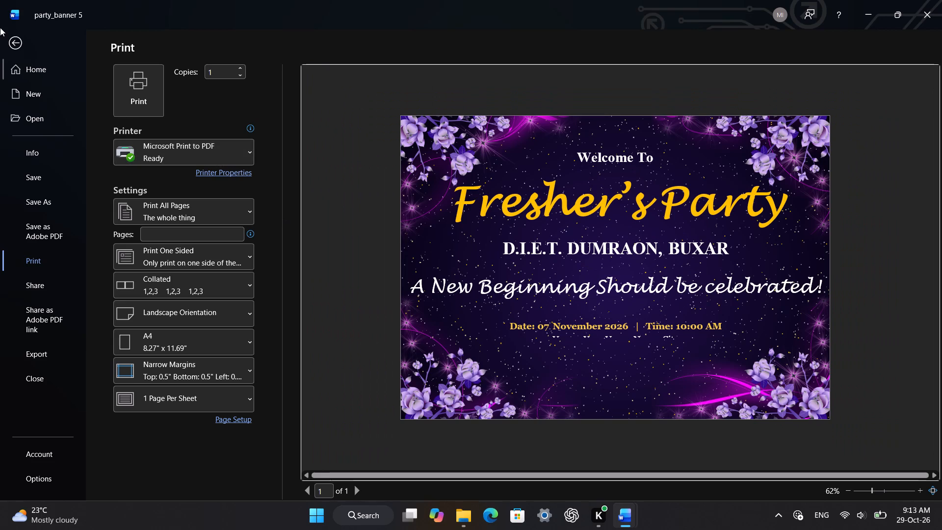
{"action": "left_click", "coordinate": [19, 38]}
Insert the picture vecteezy_decorative-gold-page-divider_60343878 from the Party folder on the Desktop.
{"action": "scroll", "coordinate": [389, 149], "scroll_direction": "down", "scroll_amount": 1}
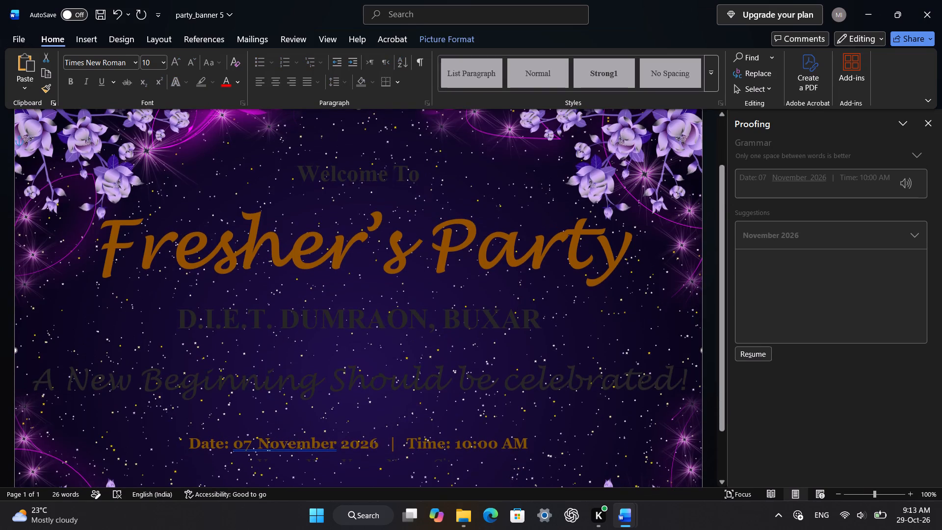
{"action": "scroll", "coordinate": [389, 149], "scroll_direction": "down", "scroll_amount": 1}
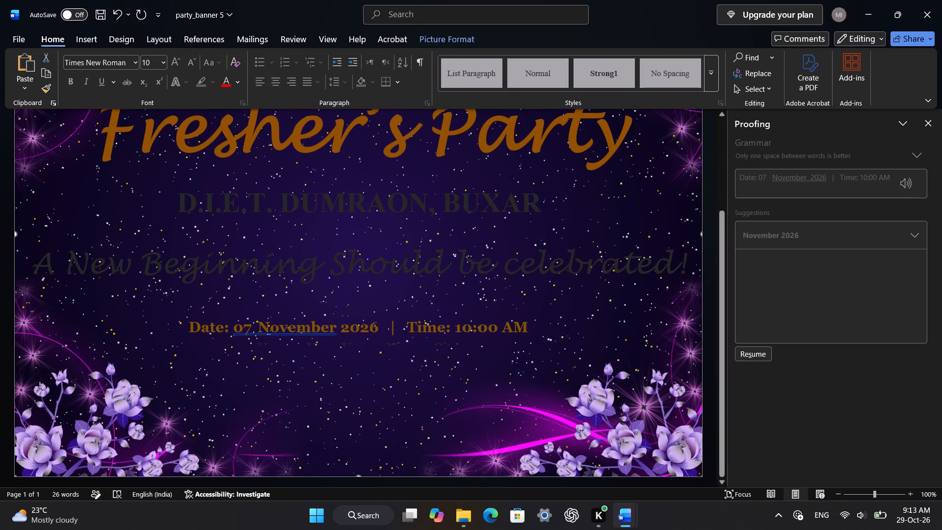
{"action": "left_click", "coordinate": [89, 44]}
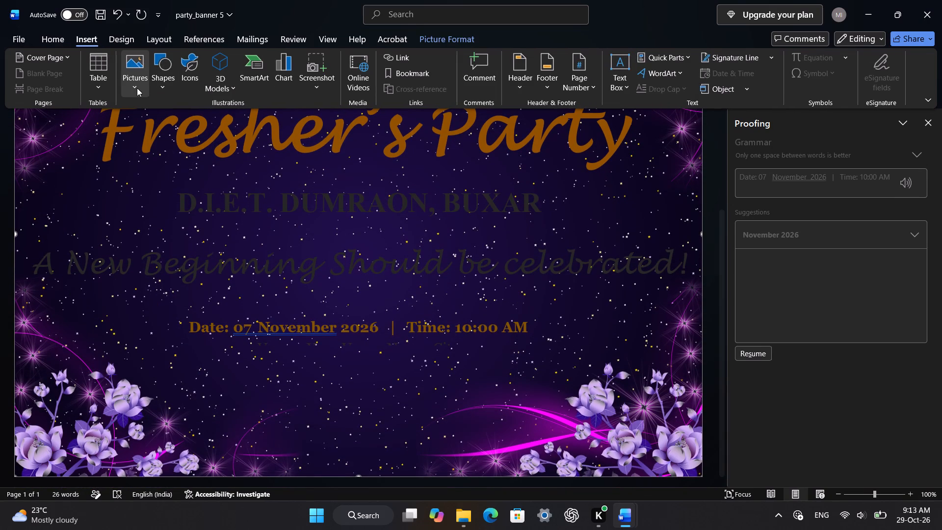
{"action": "left_click", "coordinate": [137, 88]}
{"action": "left_click", "coordinate": [155, 120]}
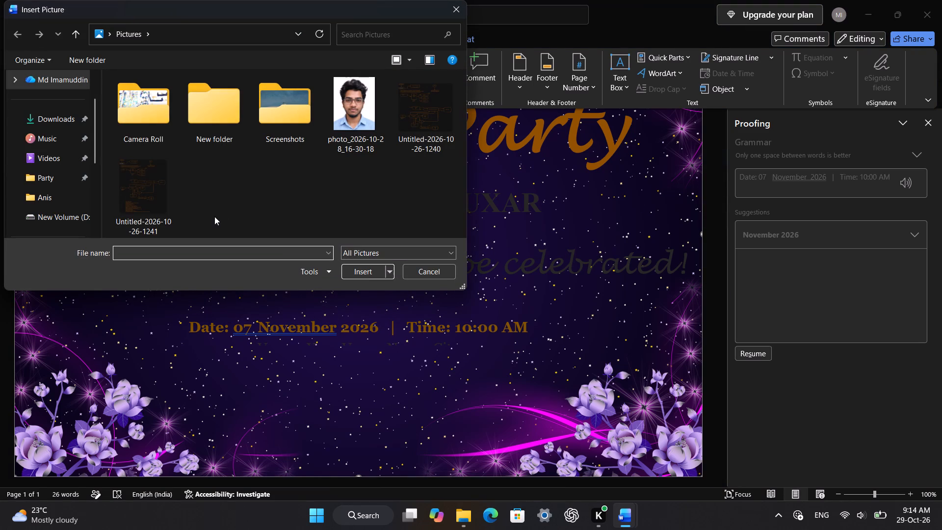
{"action": "left_click", "coordinate": [38, 172]}
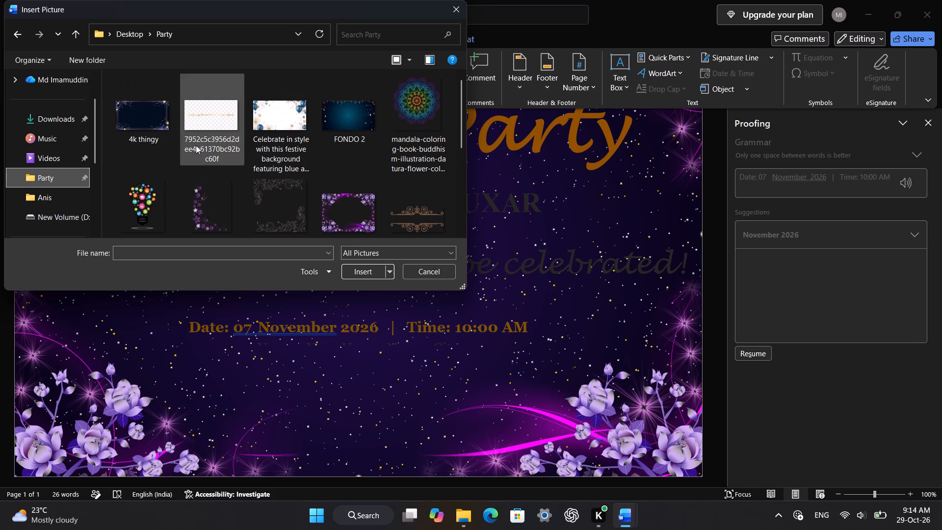
{"action": "scroll", "coordinate": [196, 145], "scroll_direction": "down", "scroll_amount": 2}
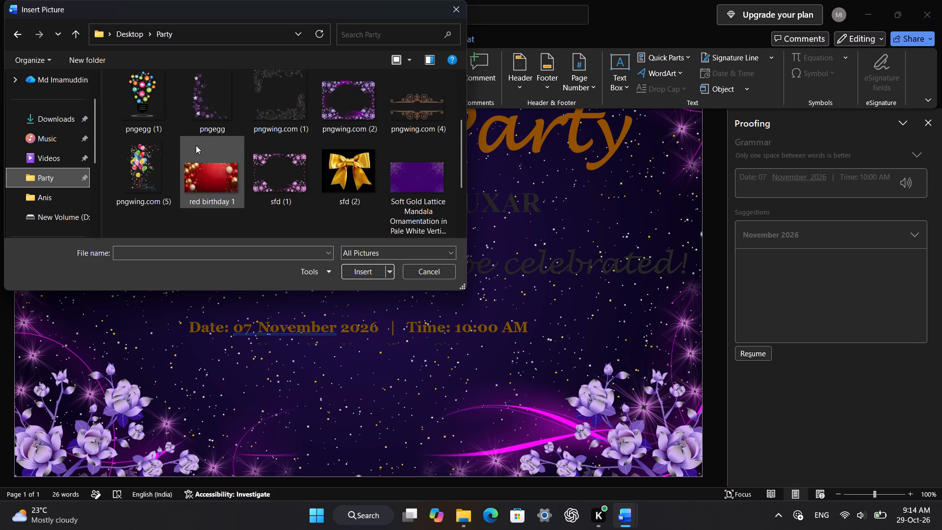
{"action": "scroll", "coordinate": [196, 145], "scroll_direction": "down", "scroll_amount": 1}
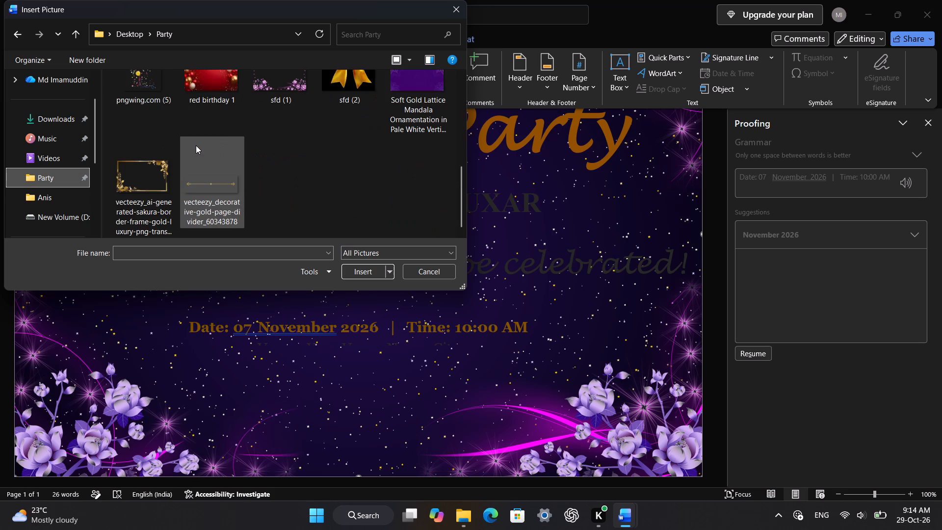
{"action": "scroll", "coordinate": [196, 145], "scroll_direction": "down", "scroll_amount": 1}
{"action": "left_click", "coordinate": [204, 171]}
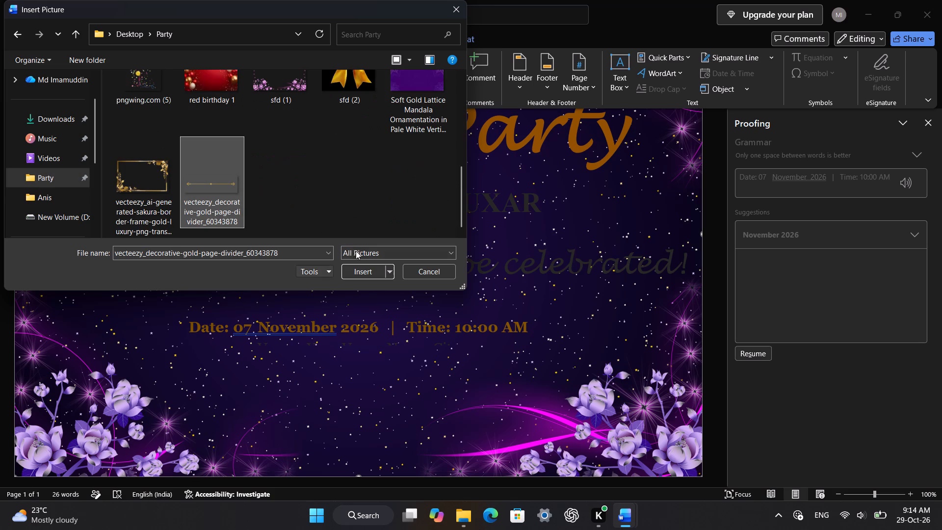
{"action": "left_click", "coordinate": [364, 275]}
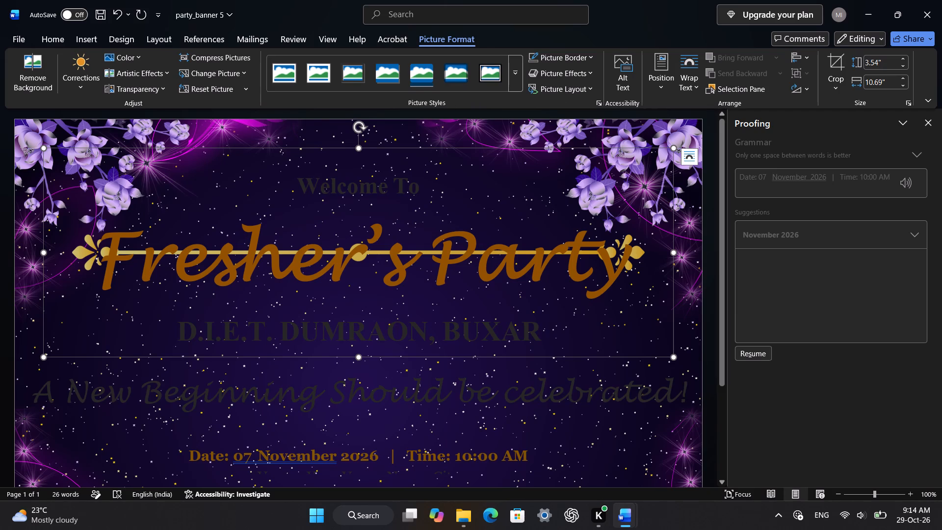
Set the gold divider picture's text wrapping to Behind Text.
{"action": "left_click", "coordinate": [690, 162]}
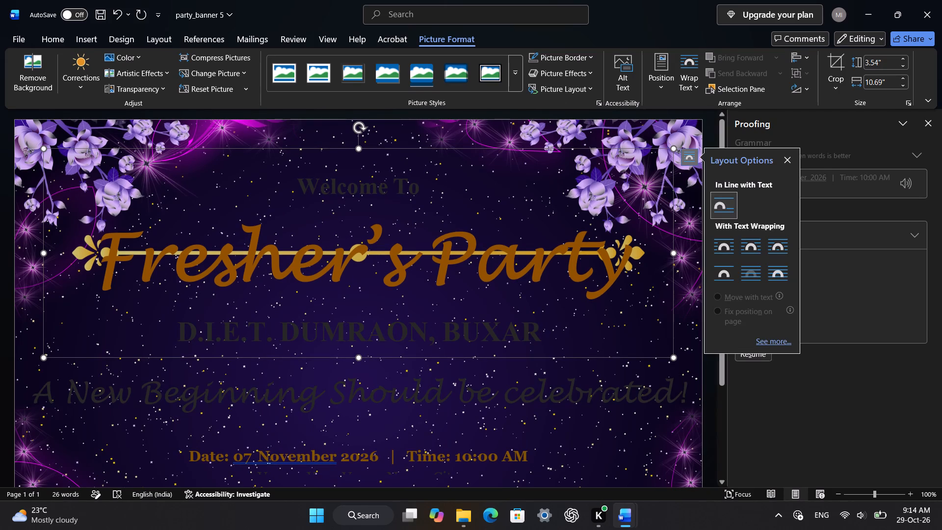
{"action": "left_click", "coordinate": [751, 266]}
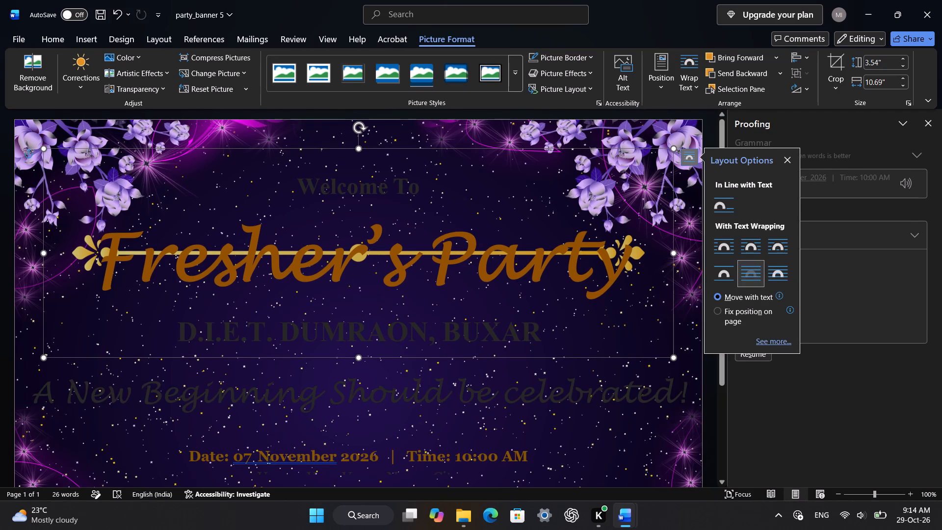
Nudge the gold divider straight down from the Fresher's Party heading to below the date and time line.
{"action": "key", "text": "Down"}
{"action": "key", "text": "Down"}
{"action": "key", "text": "Down"}
{"action": "key", "text": "Down"}
{"action": "key", "text": "Down"}
{"action": "key", "text": "Down"}
{"action": "key", "text": "Down"}
{"action": "key", "text": "Down"}
{"action": "key", "text": "Down"}
{"action": "key", "text": "Down"}
{"action": "key", "text": "Down"}
{"action": "key", "text": "Down"}
{"action": "key", "text": "Down"}
{"action": "key", "text": "Down"}
{"action": "key", "text": "Down"}
{"action": "key", "text": "Down"}
{"action": "key", "text": "Down"}
{"action": "key", "text": "Down"}
{"action": "key", "text": "Down"}
{"action": "key", "text": "Down"}
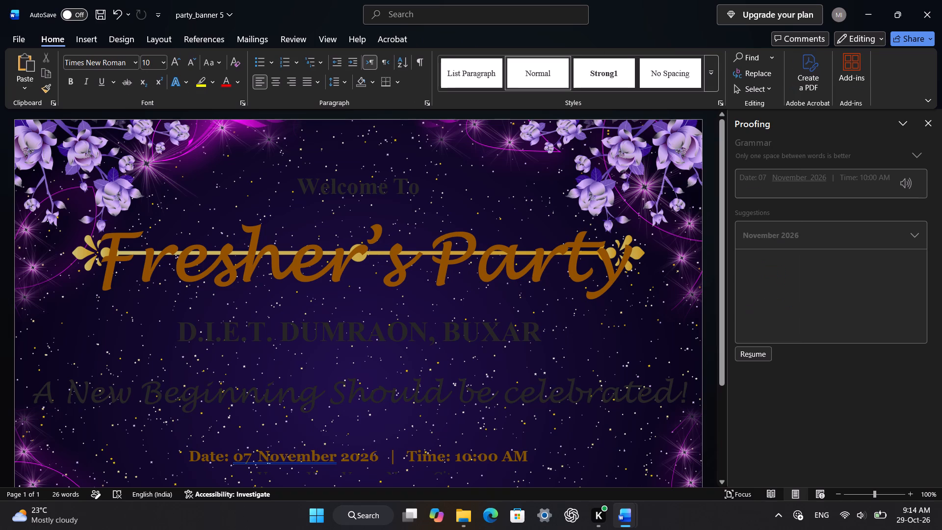
{"action": "left_click", "coordinate": [655, 230]}
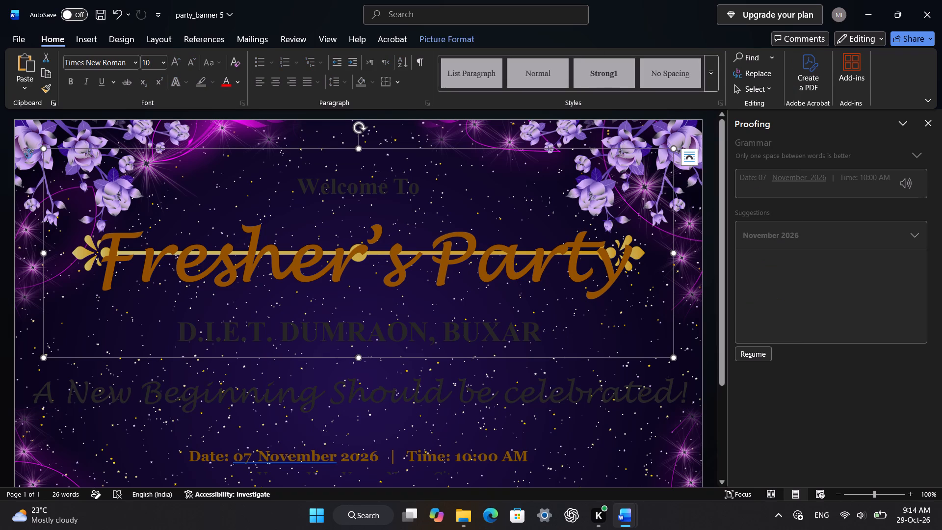
{"action": "key", "text": "Down"}
{"action": "key", "text": "Down"}
{"action": "key", "text": "Down"}
{"action": "key", "text": "Down"}
{"action": "key", "text": "Down"}
{"action": "key", "text": "Down"}
{"action": "key", "text": "Down"}
{"action": "key", "text": "Down"}
{"action": "key", "text": "Down"}
{"action": "key", "text": "Down"}
{"action": "key", "text": "Down"}
{"action": "key", "text": "Down"}
{"action": "key", "text": "Down"}
{"action": "key", "text": "Down"}
{"action": "key", "text": "Down"}
{"action": "key", "text": "Down"}
{"action": "key", "text": "Down"}
{"action": "key", "text": "Down"}
{"action": "key", "text": "Down"}
{"action": "key", "text": "Down"}
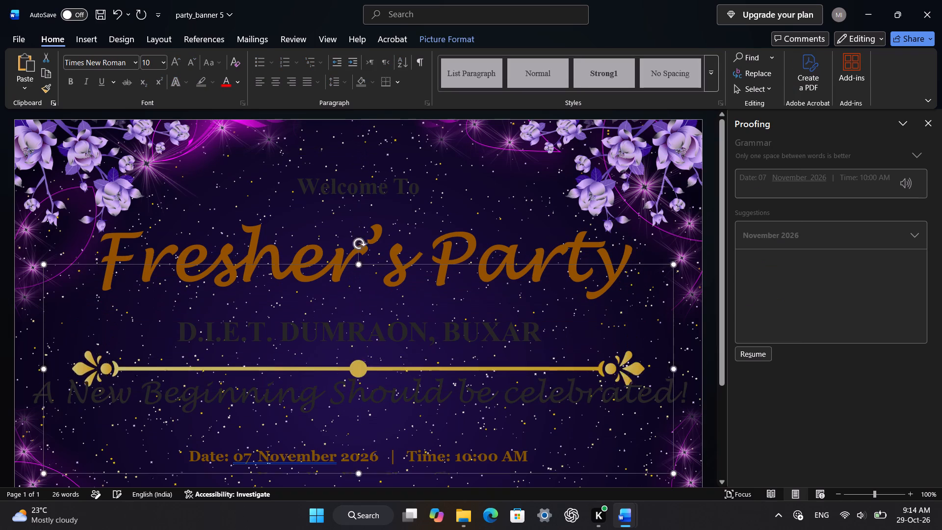
Shrink the gold divider proportionally to about 8.38" wide by 2.78" high.
{"action": "scroll", "coordinate": [655, 230], "scroll_direction": "down", "scroll_amount": 2}
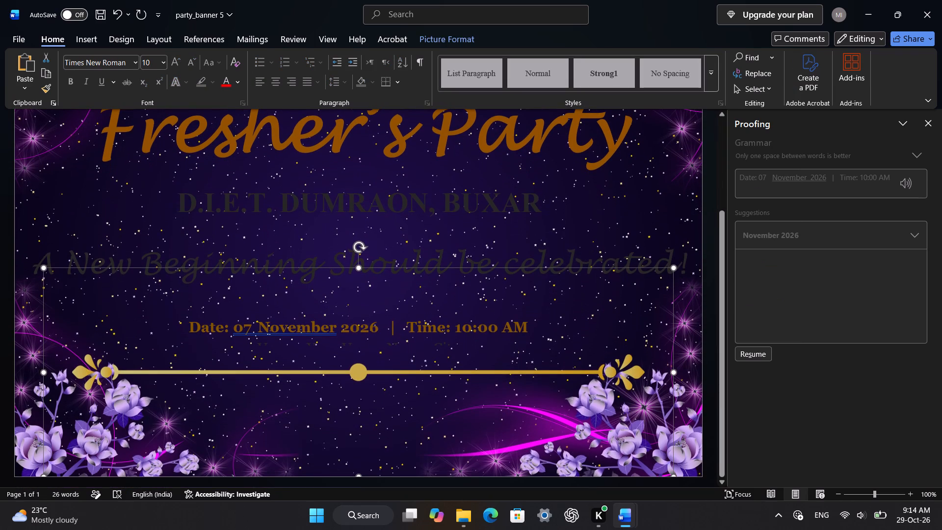
{"action": "left_click", "coordinate": [437, 36]}
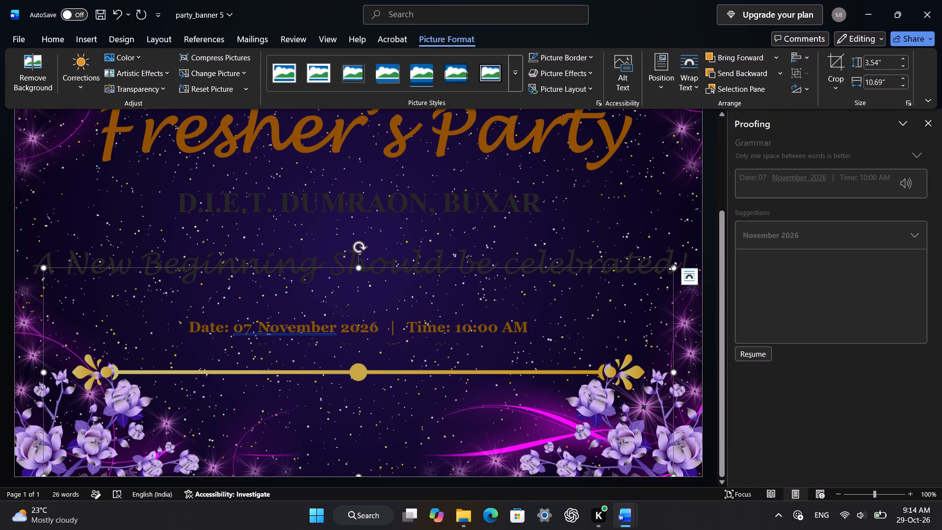
{"action": "left_click_drag", "start_coordinate": [673, 266], "coordinate": [557, 356]}
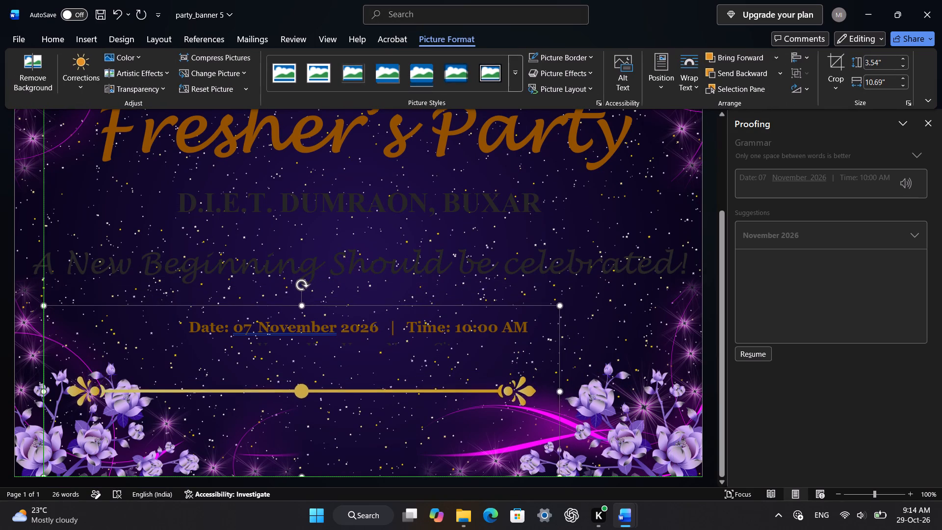
{"action": "left_click_drag", "start_coordinate": [557, 356], "coordinate": [537, 371]}
Move the resized gold divider to sit directly beneath the date and time line.
{"action": "left_click_drag", "start_coordinate": [443, 389], "coordinate": [495, 347]}
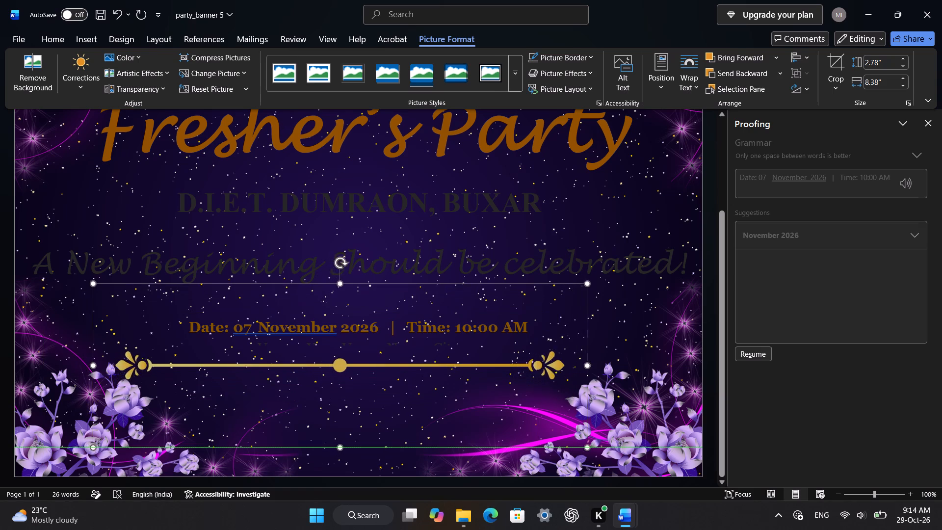
{"action": "left_click_drag", "start_coordinate": [495, 347], "coordinate": [527, 339]}
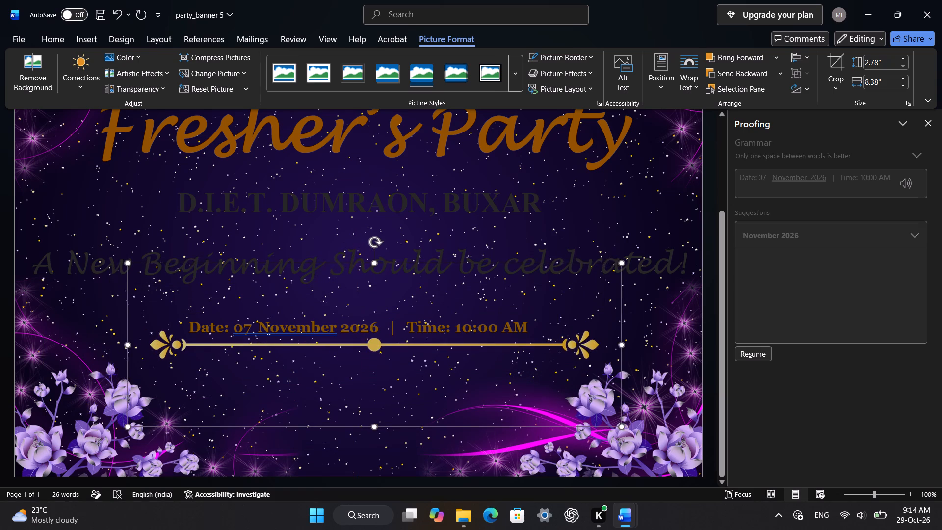
{"action": "left_click_drag", "start_coordinate": [527, 339], "coordinate": [533, 339]}
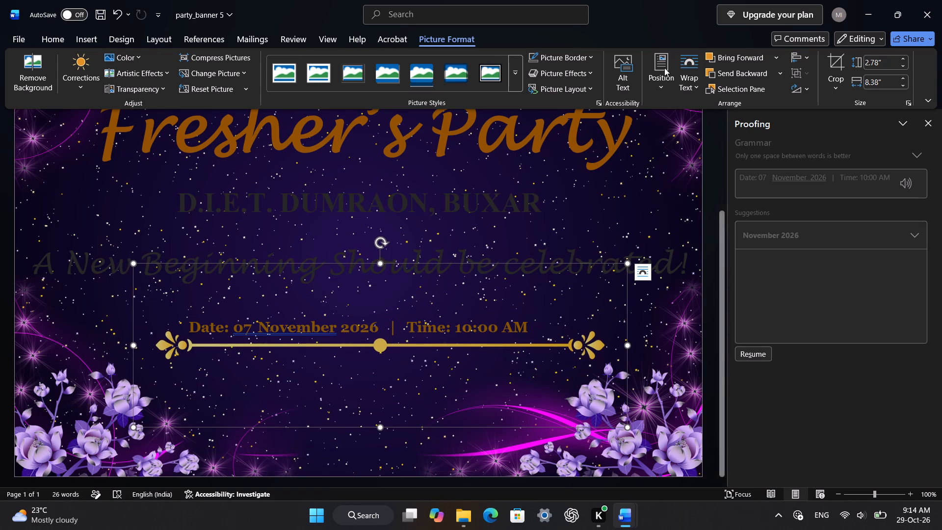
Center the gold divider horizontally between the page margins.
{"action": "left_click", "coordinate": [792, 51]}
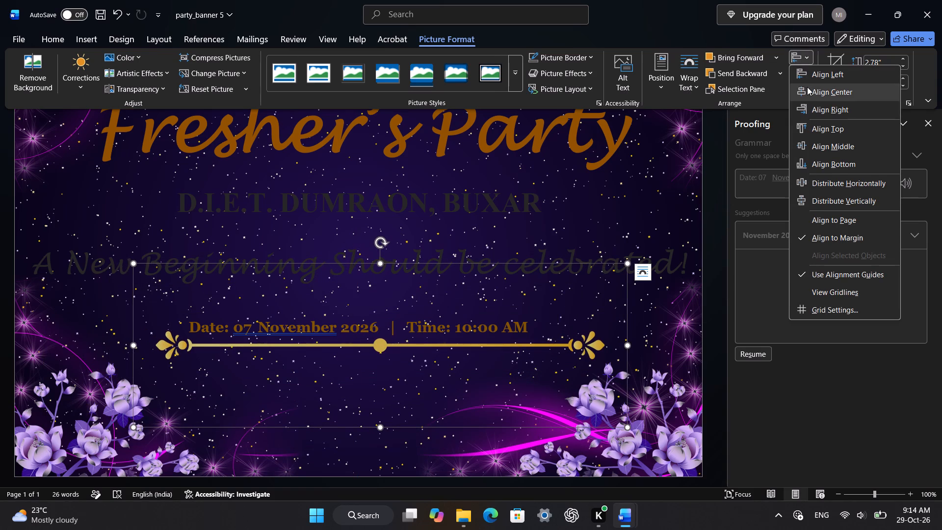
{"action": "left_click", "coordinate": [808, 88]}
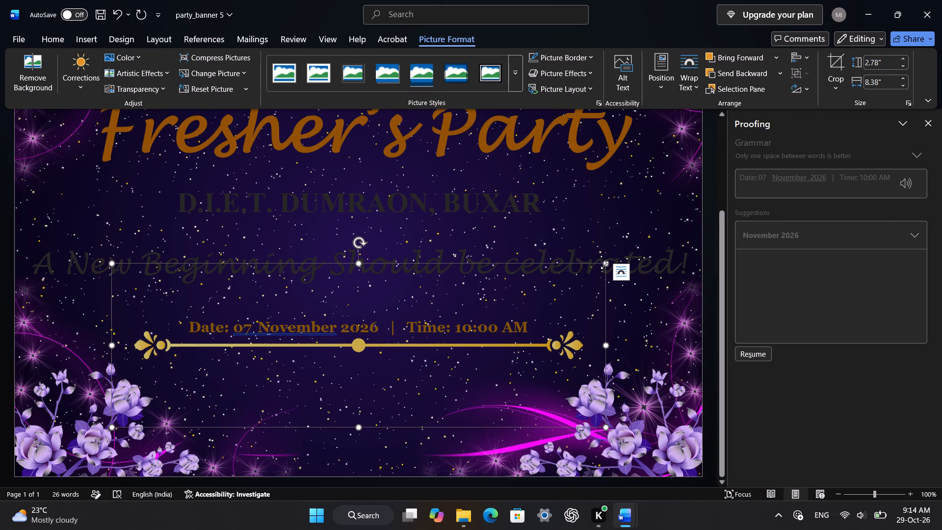
Shrink the gold divider to about 7.99" wide and flatten its height to about 1.61".
{"action": "left_click_drag", "start_coordinate": [604, 265], "coordinate": [582, 292]}
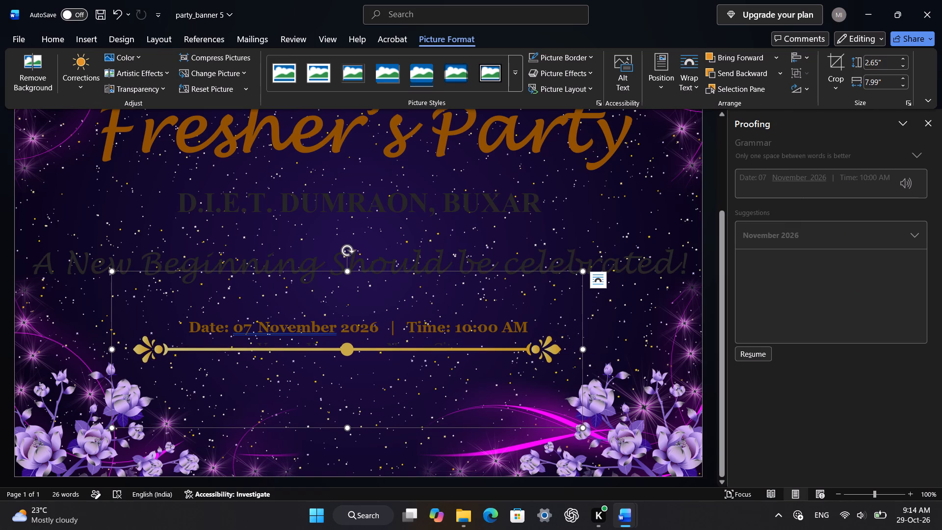
{"action": "left_click_drag", "start_coordinate": [347, 429], "coordinate": [348, 415]}
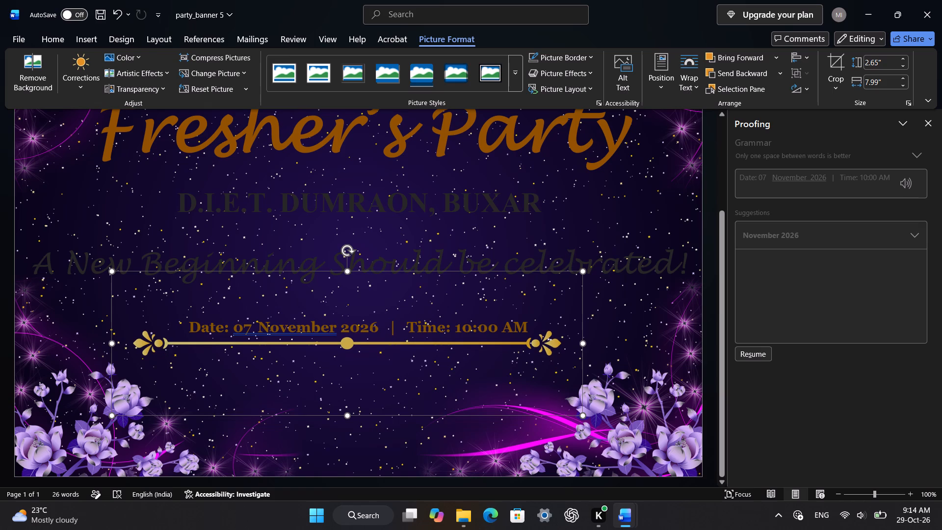
{"action": "left_click_drag", "start_coordinate": [348, 415], "coordinate": [359, 373]}
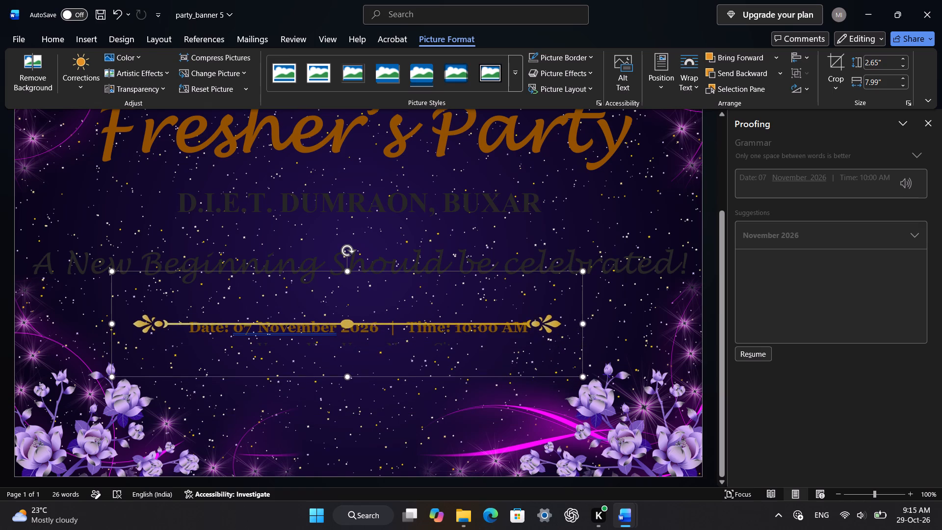
{"action": "left_click_drag", "start_coordinate": [359, 373], "coordinate": [363, 353]}
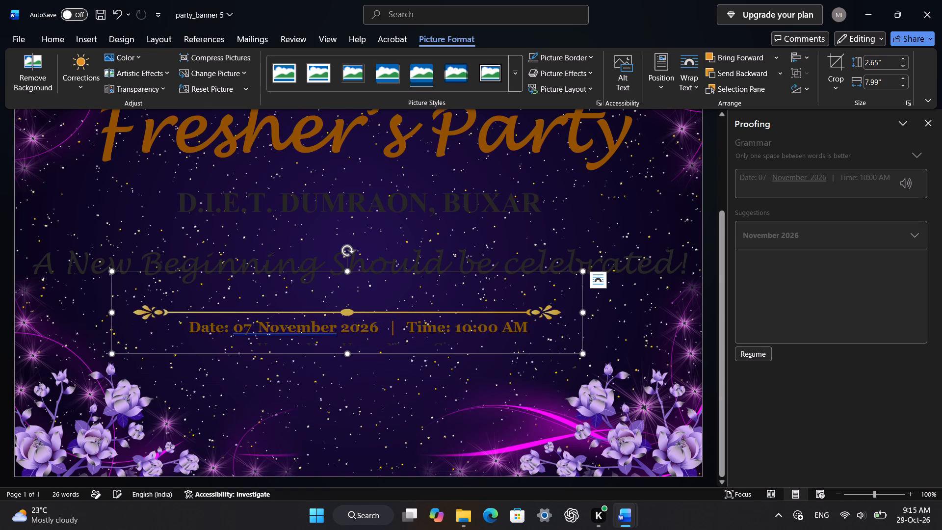
{"action": "left_click_drag", "start_coordinate": [346, 352], "coordinate": [350, 366]}
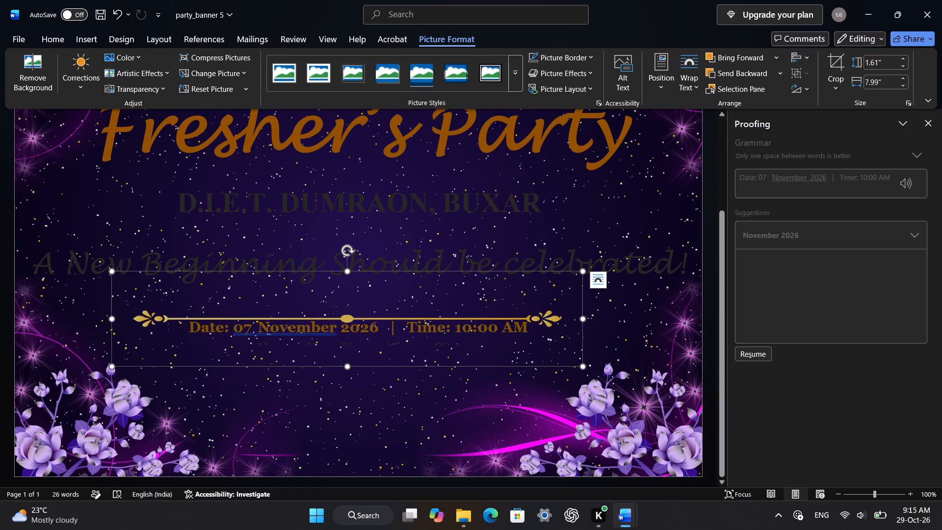
Move the flattened gold divider just beneath the date and time line and center it horizontally between the margins.
{"action": "left_click_drag", "start_coordinate": [390, 343], "coordinate": [400, 367]}
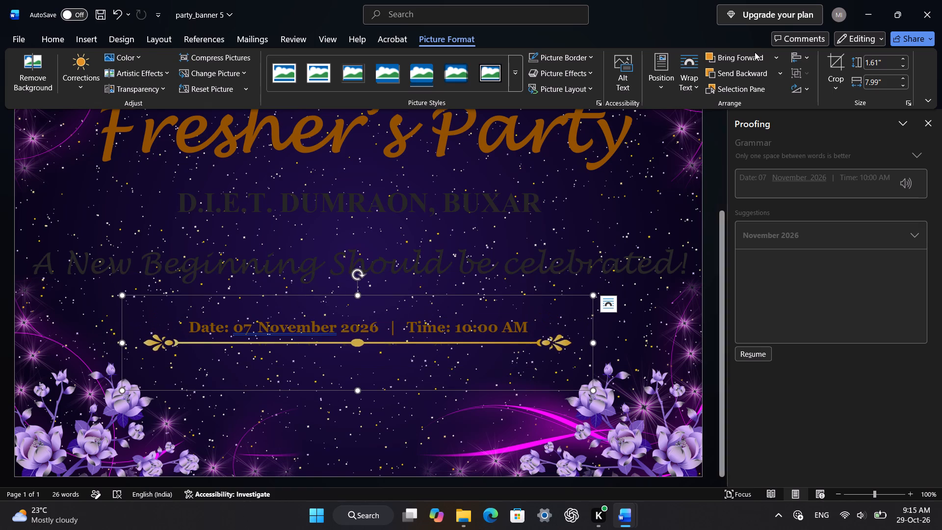
{"action": "left_click", "coordinate": [801, 54]}
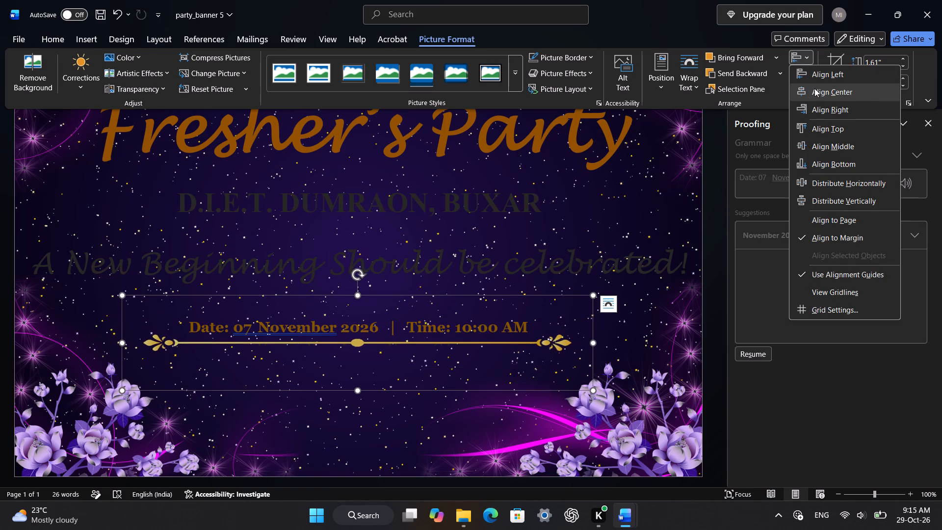
{"action": "left_click", "coordinate": [814, 88]}
Check the whole banner in the print preview and return to the document.
{"action": "key", "text": "ctrl+p"}
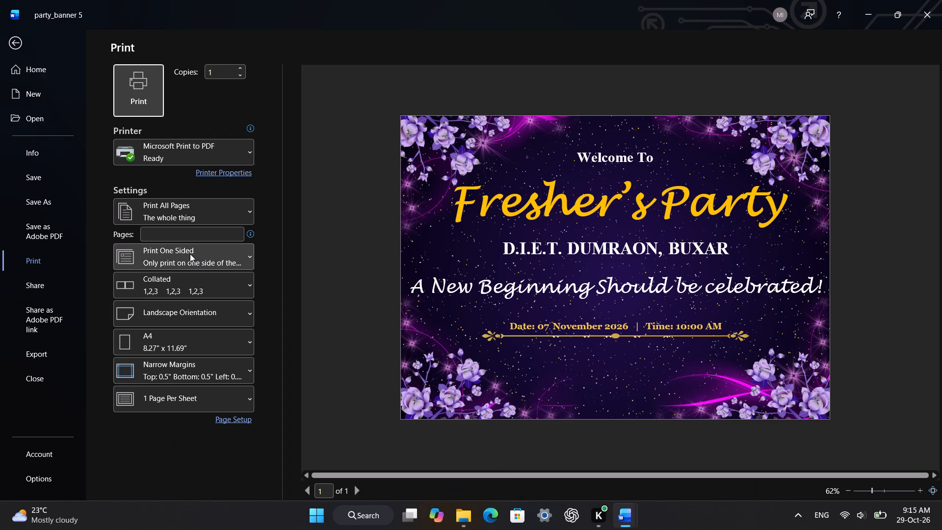
{"action": "left_click", "coordinate": [15, 41]}
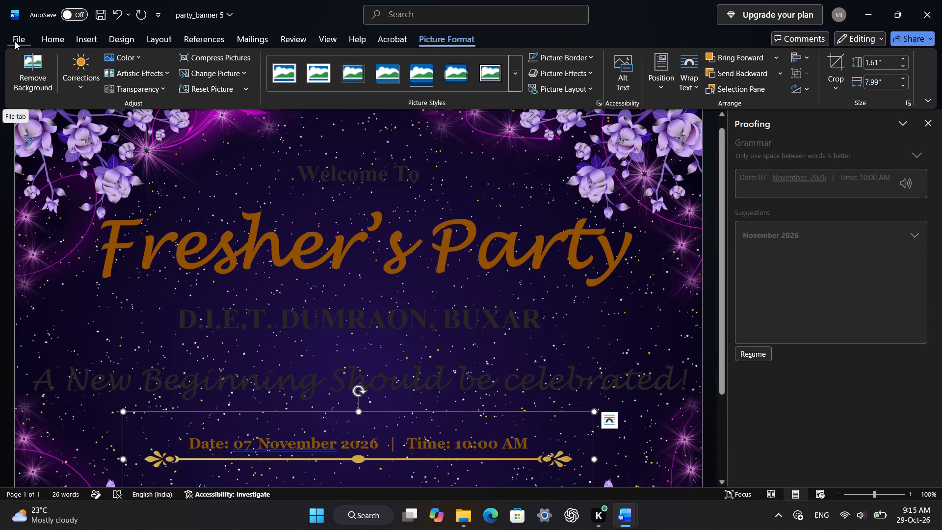
Close the Proofing pane.
{"action": "left_click", "coordinate": [933, 118]}
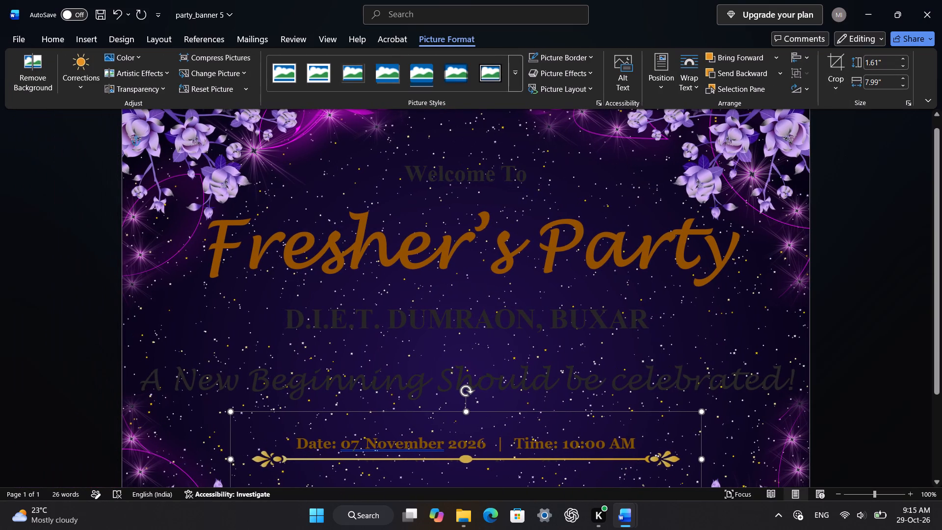
Examine the banner's text and divider placement in the print preview again, and return to the document.
{"action": "key", "text": "ctrl+p"}
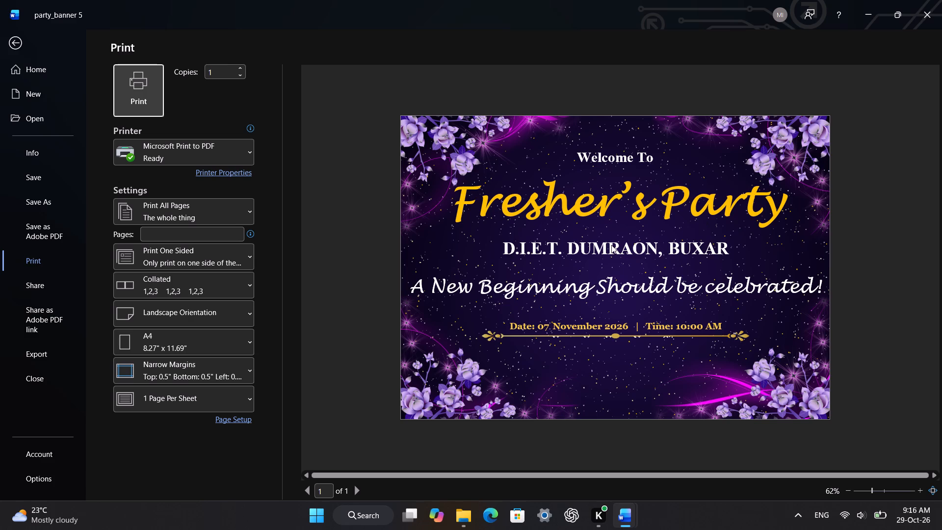
{"action": "left_click", "coordinate": [11, 40]}
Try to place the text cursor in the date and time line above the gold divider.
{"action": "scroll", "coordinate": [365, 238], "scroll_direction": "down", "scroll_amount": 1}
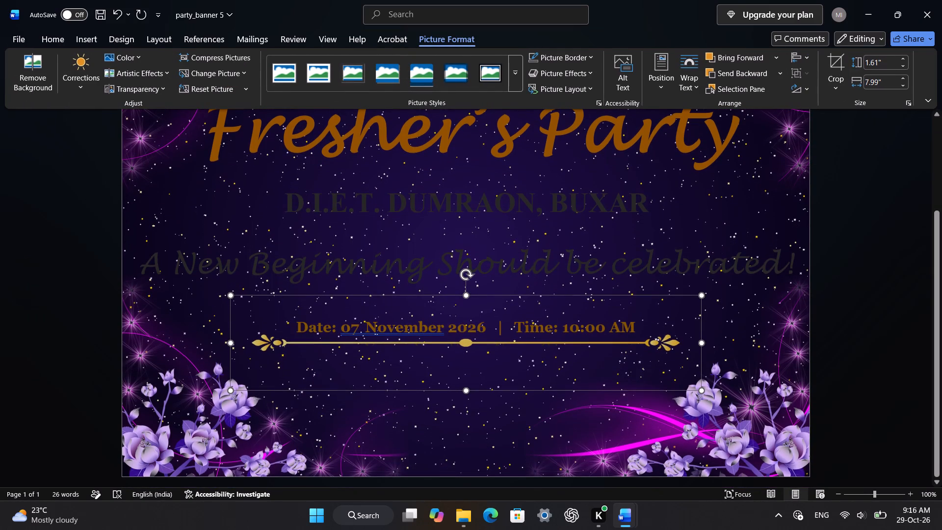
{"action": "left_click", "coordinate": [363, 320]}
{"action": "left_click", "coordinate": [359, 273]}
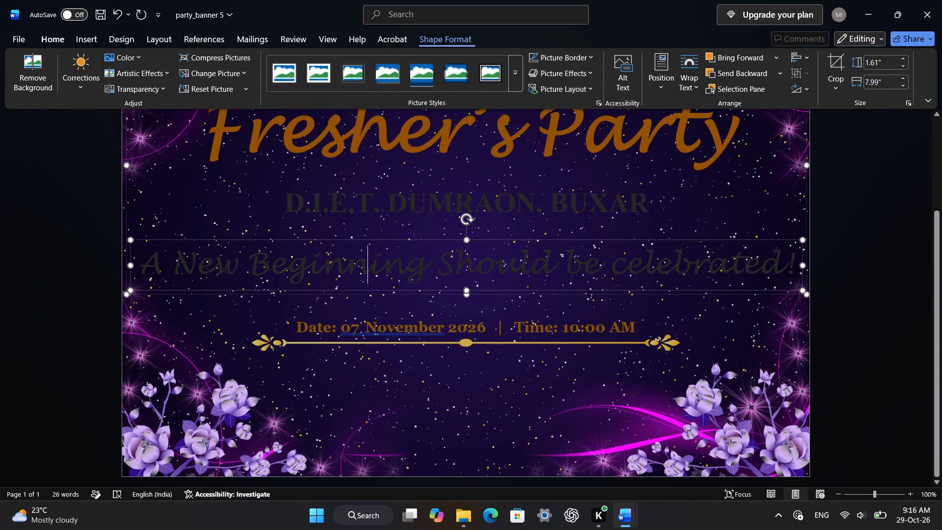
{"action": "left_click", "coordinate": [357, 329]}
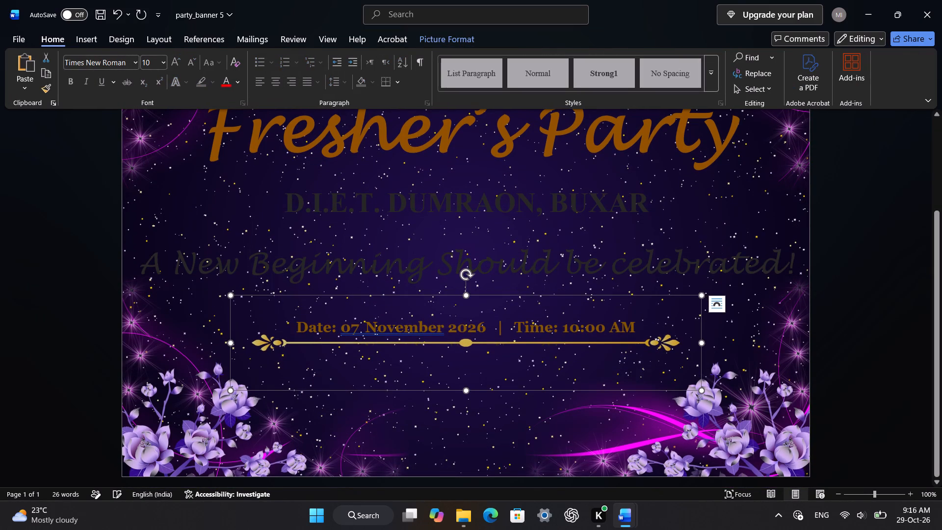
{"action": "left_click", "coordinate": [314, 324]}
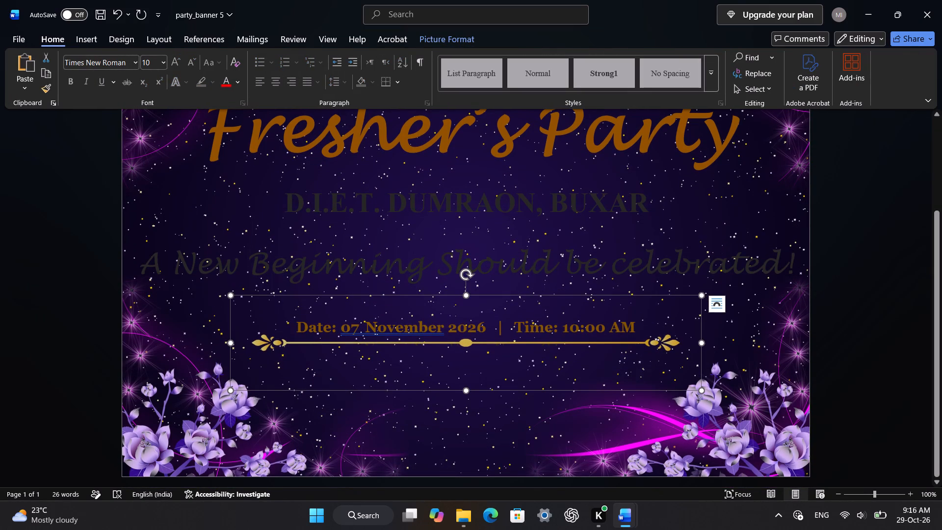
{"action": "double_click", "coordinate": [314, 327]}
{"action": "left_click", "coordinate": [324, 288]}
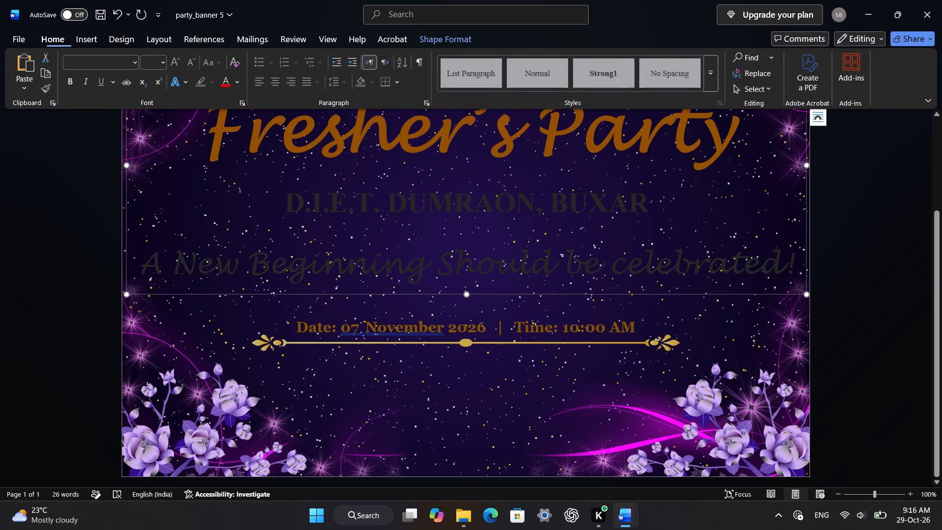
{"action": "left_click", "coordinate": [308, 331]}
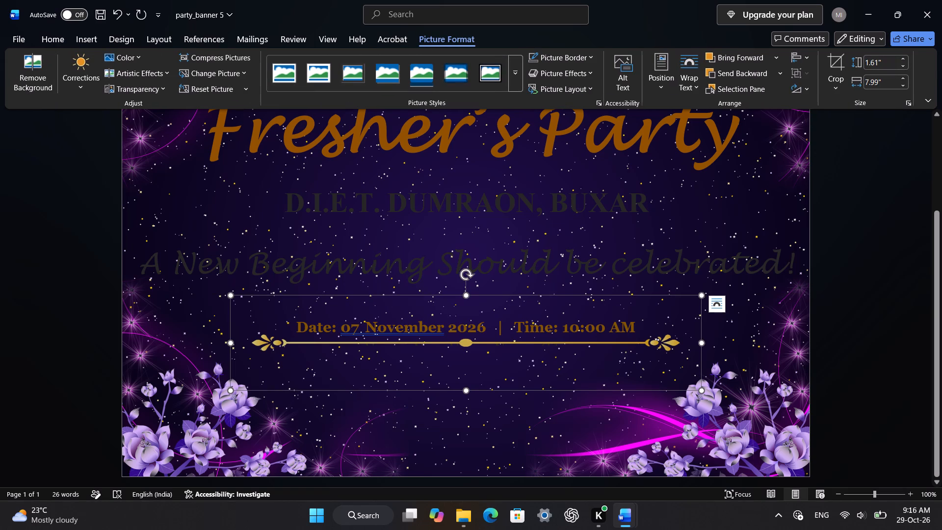
Nudge the gold divider slightly down from the date and time line.
{"action": "left_click", "coordinate": [316, 363]}
{"action": "left_click", "coordinate": [316, 327]}
{"action": "key", "text": "Down"}
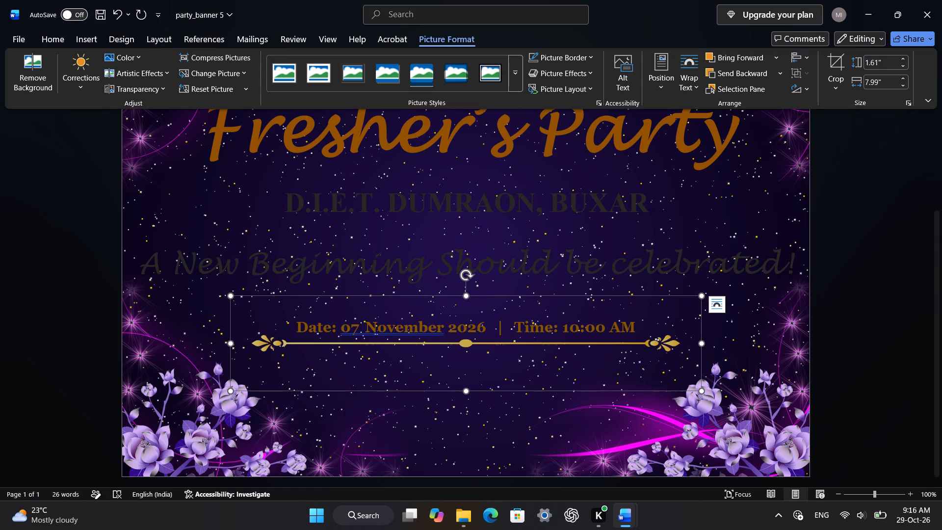
Minimize party_banner 5 and close the party_banner 0 document.
{"action": "left_click", "coordinate": [872, 15]}
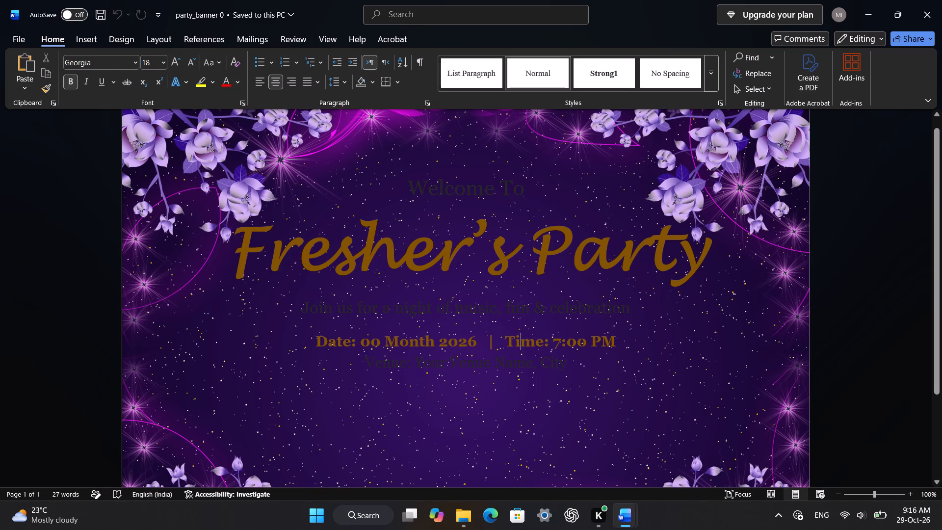
{"action": "left_click", "coordinate": [941, 0]}
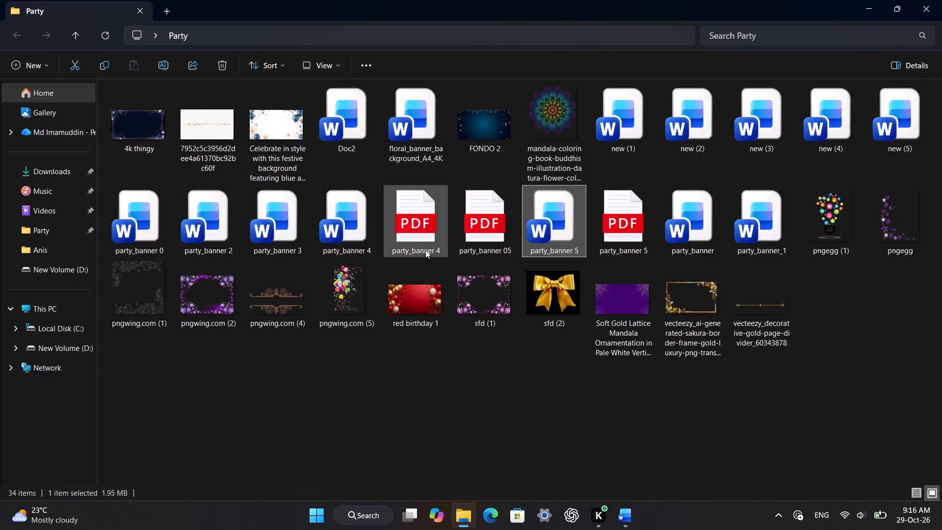
Open party_banner 3 from the Party folder in File Explorer, examine its design and close it.
{"action": "double_click", "coordinate": [284, 222]}
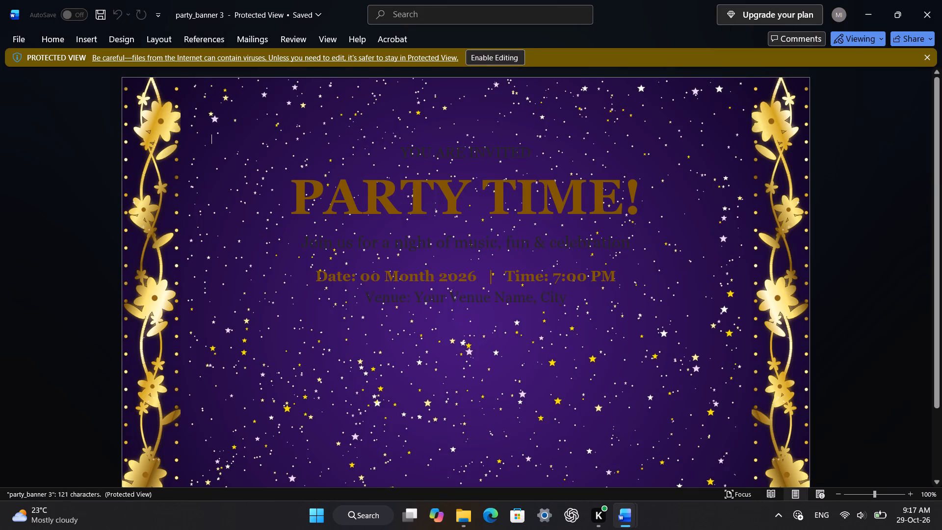
{"action": "scroll", "coordinate": [346, 293], "scroll_direction": "down", "scroll_amount": 2}
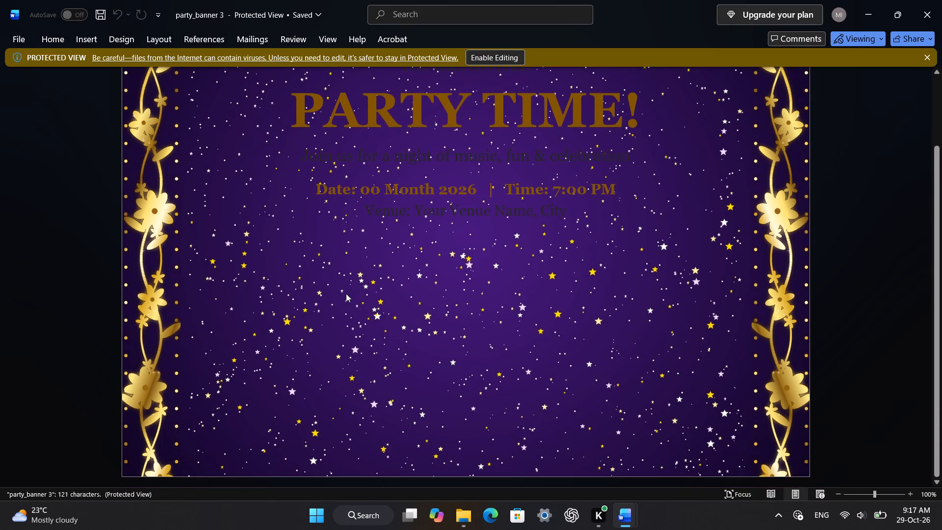
{"action": "scroll", "coordinate": [346, 293], "scroll_direction": "up", "scroll_amount": 5}
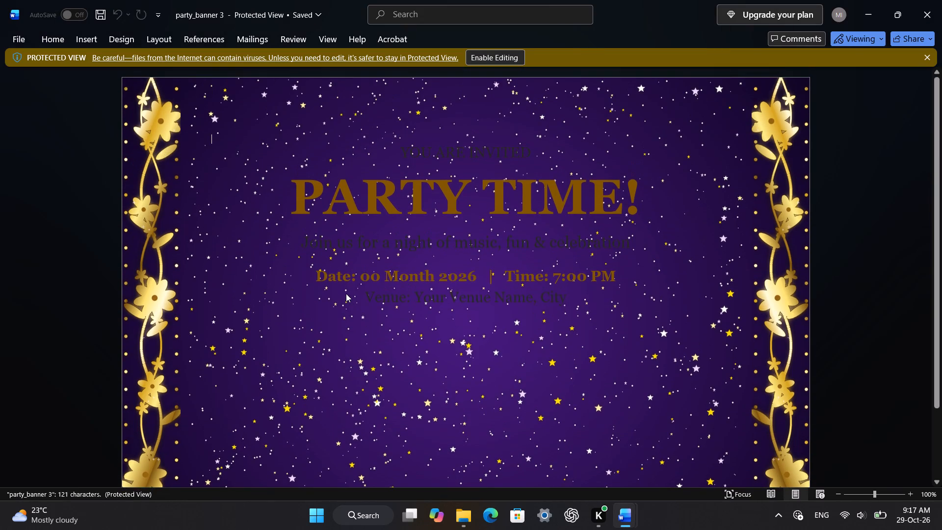
{"action": "scroll", "coordinate": [477, 268], "scroll_direction": "down", "scroll_amount": 3}
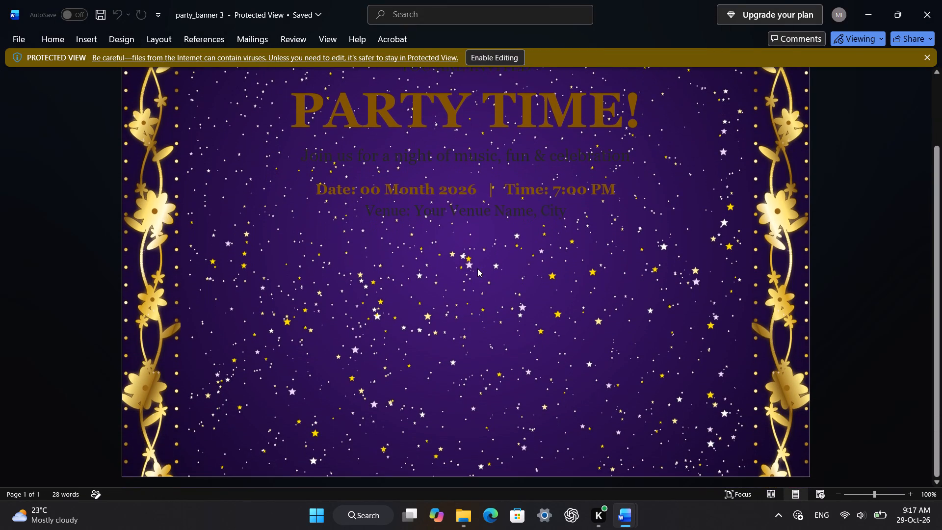
{"action": "left_click", "coordinate": [941, 0]}
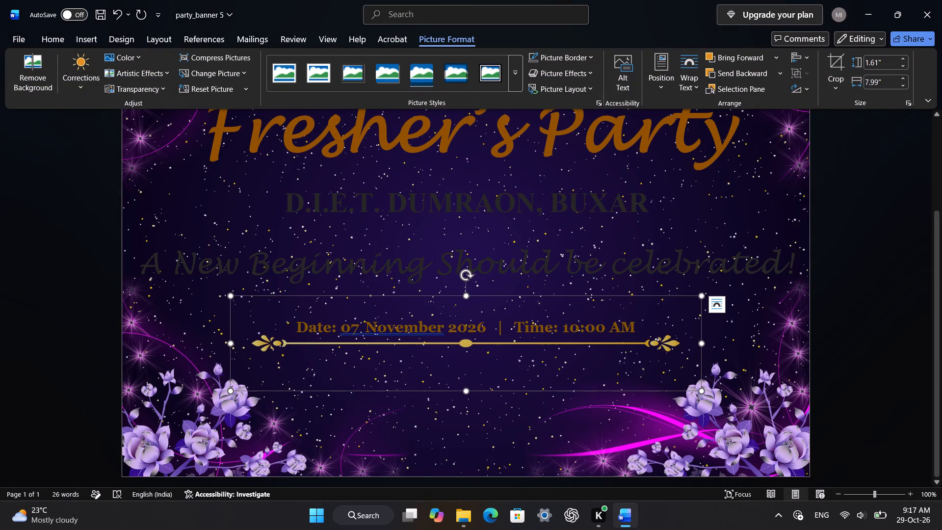
Minimize party_banner 5, open party_banner 2 from the Party folder to check its design, and close it.
{"action": "left_click", "coordinate": [182, 346]}
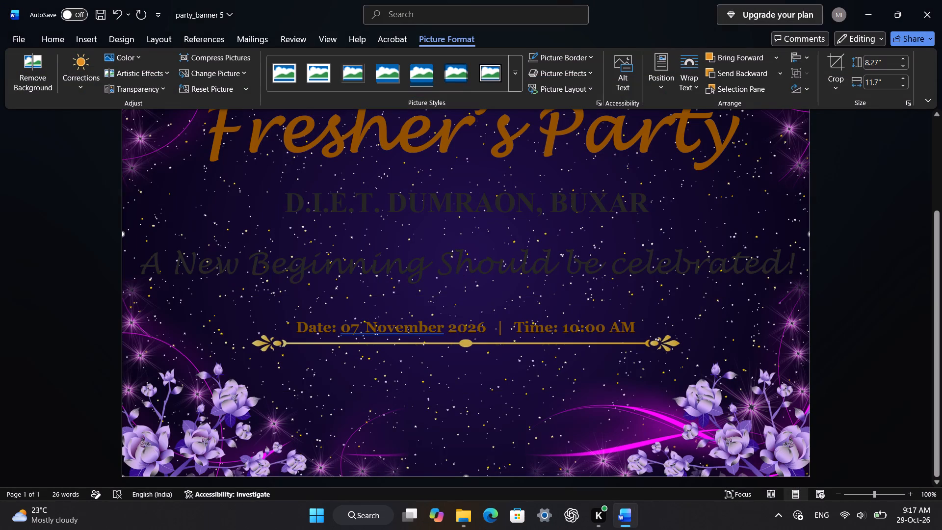
{"action": "left_click", "coordinate": [872, 7]}
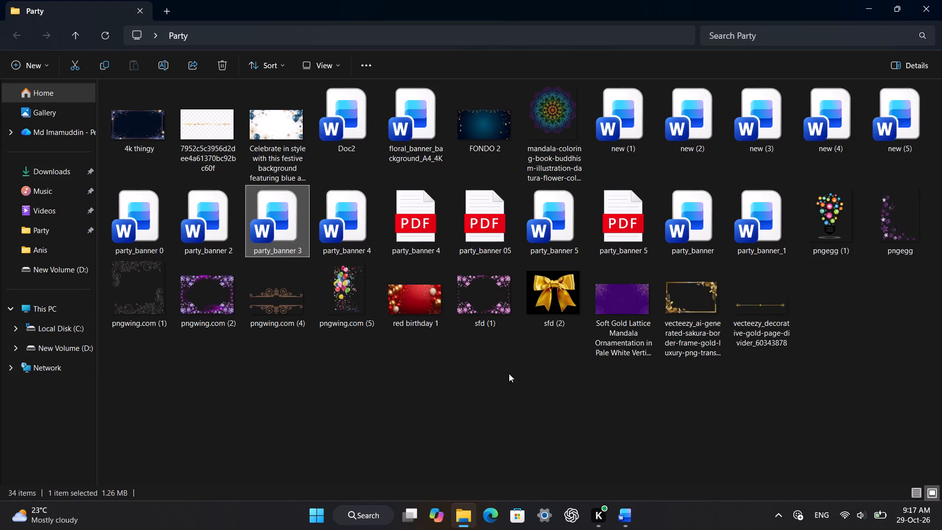
{"action": "double_click", "coordinate": [188, 237]}
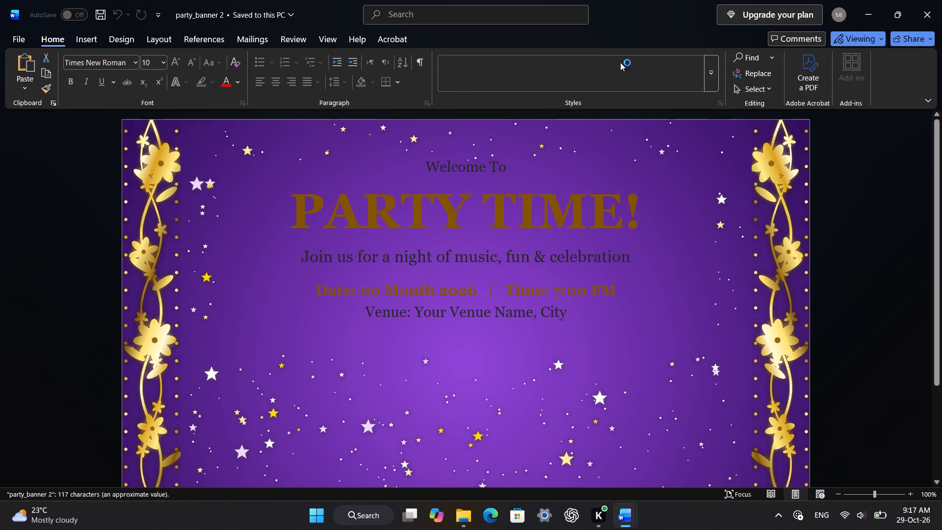
{"action": "left_click", "coordinate": [941, 0]}
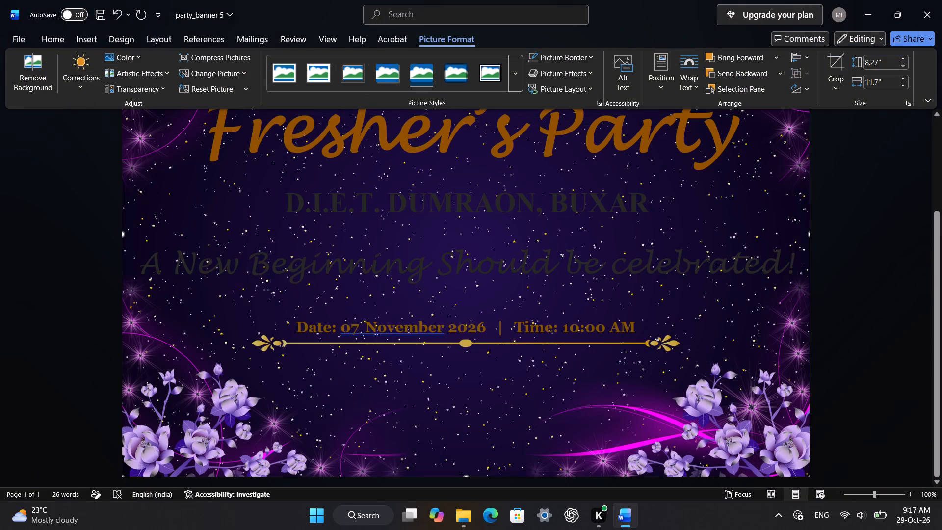
Minimize party_banner 5, open party_banner 4 from the Party folder and enable editing in it.
{"action": "left_click", "coordinate": [867, 13]}
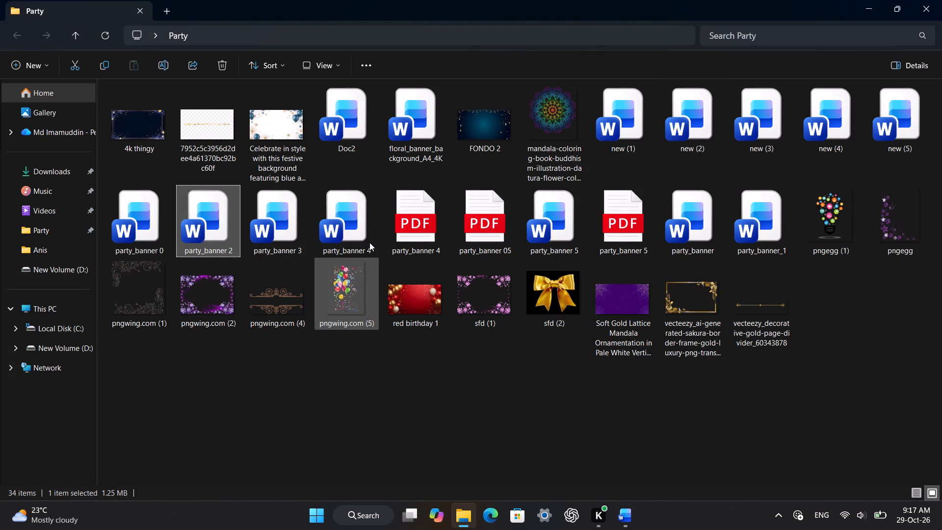
{"action": "double_click", "coordinate": [368, 242]}
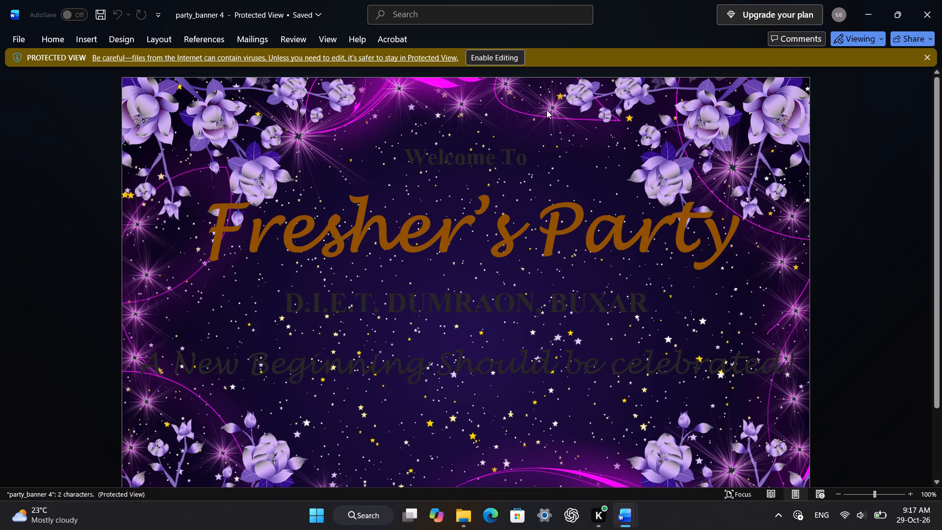
{"action": "left_click", "coordinate": [511, 63]}
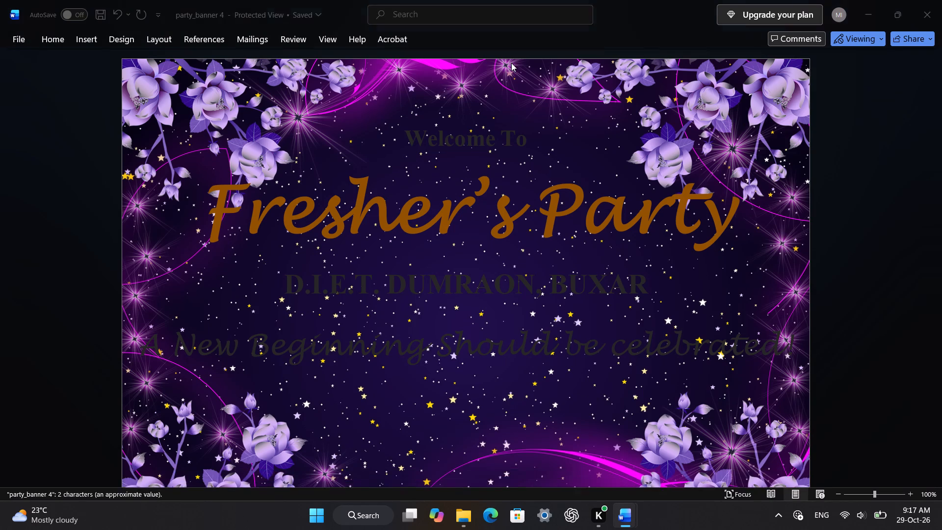
Review the lower part of the party_banner 4 design and close the document.
{"action": "scroll", "coordinate": [576, 244], "scroll_direction": "down", "scroll_amount": 2}
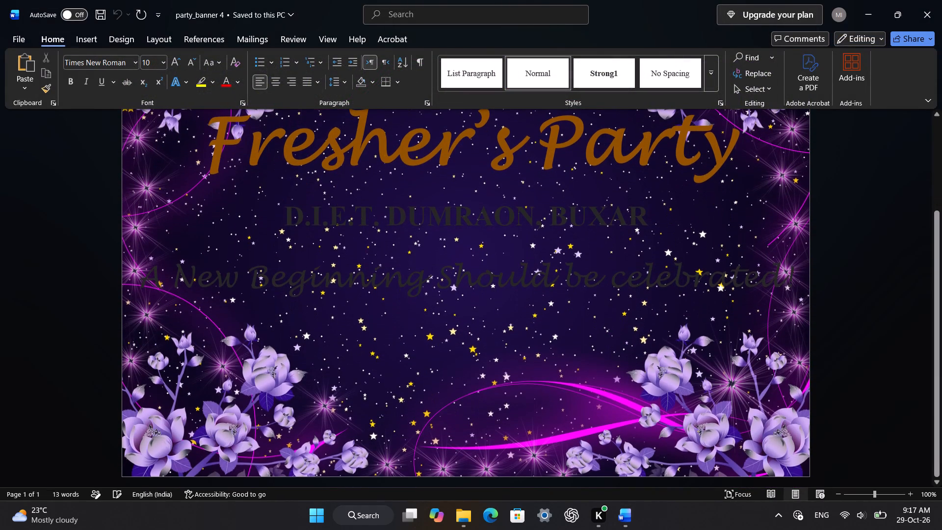
{"action": "left_click", "coordinate": [941, 6]}
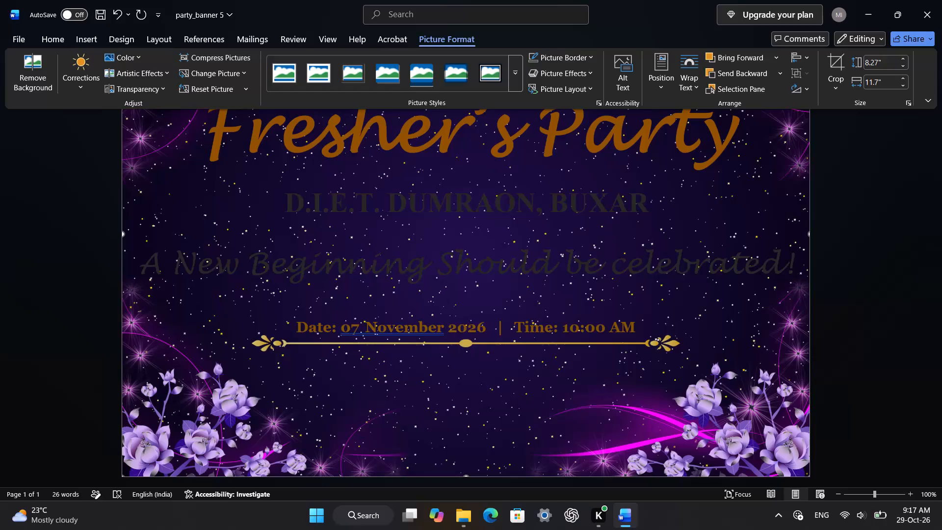
Minimize party_banner 5, open new (2) from the Party folder, check its design in the print preview, and close it.
{"action": "left_click", "coordinate": [870, 21]}
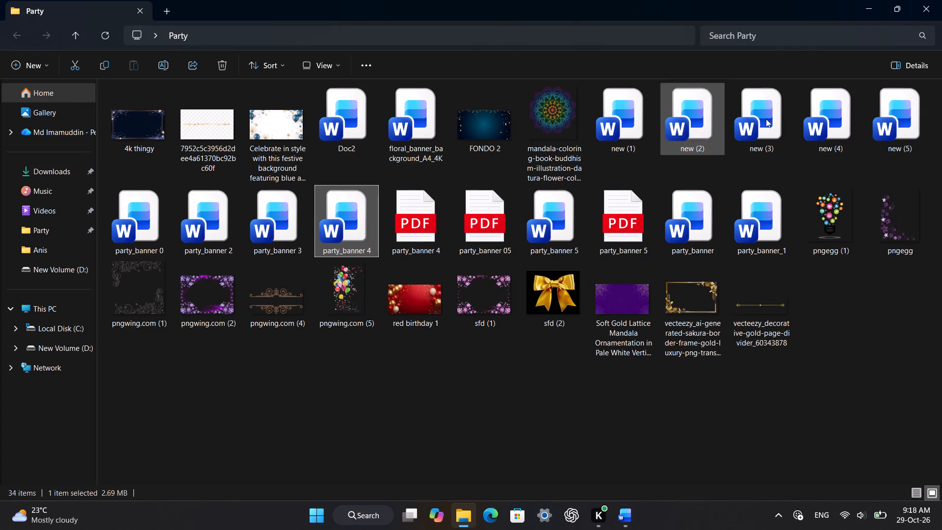
{"action": "double_click", "coordinate": [708, 124]}
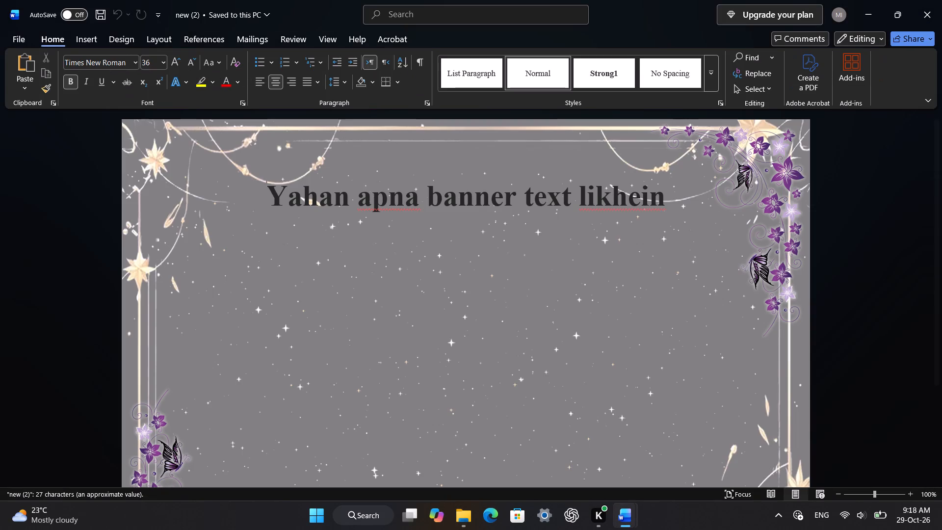
{"action": "scroll", "coordinate": [586, 320], "scroll_direction": "down", "scroll_amount": 7}
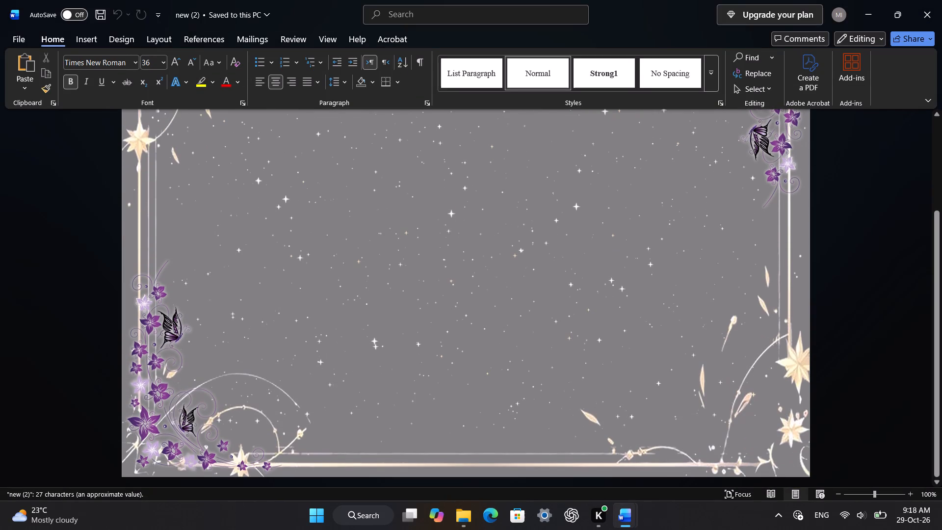
{"action": "left_click", "coordinate": [636, 289]}
{"action": "key", "text": "ctrl+p"}
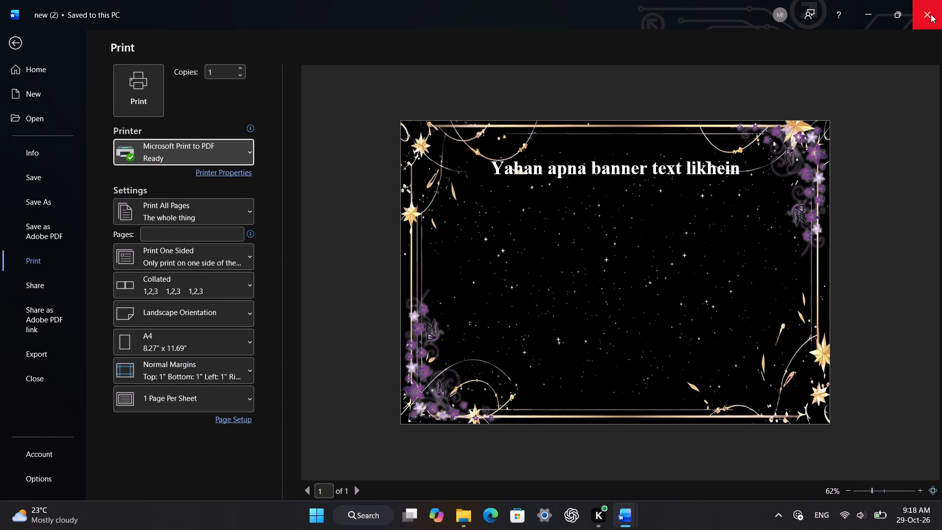
{"action": "left_click", "coordinate": [934, 13]}
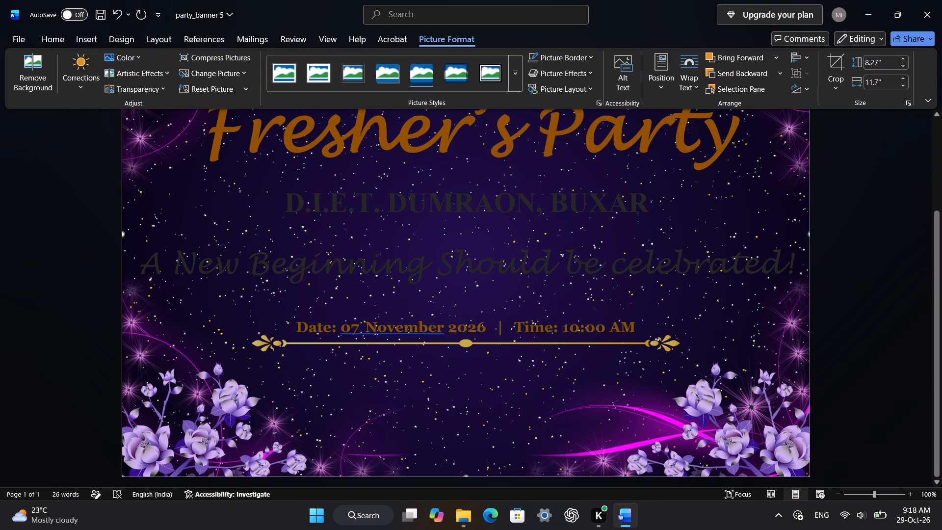
Minimize party_banner 5, open new (5) from the Party folder to examine its background, and close it.
{"action": "left_click", "coordinate": [873, 5]}
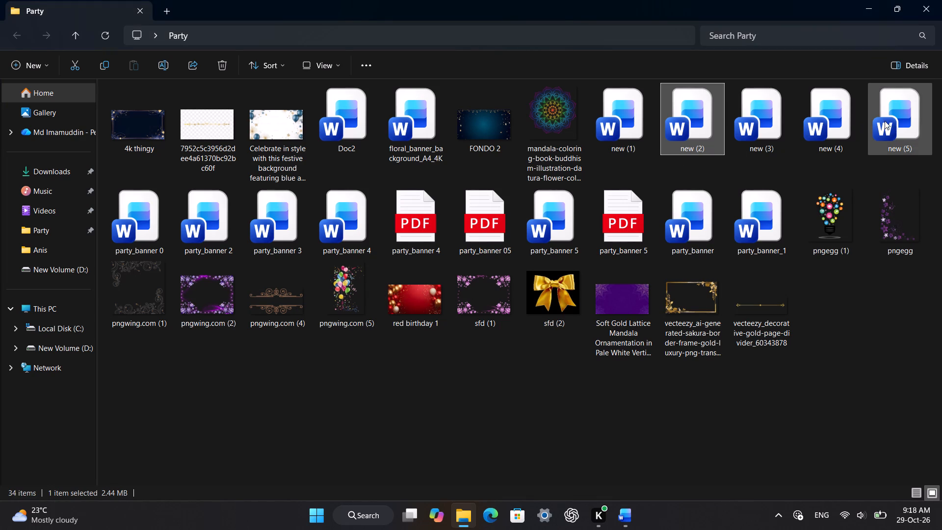
{"action": "double_click", "coordinate": [886, 121]}
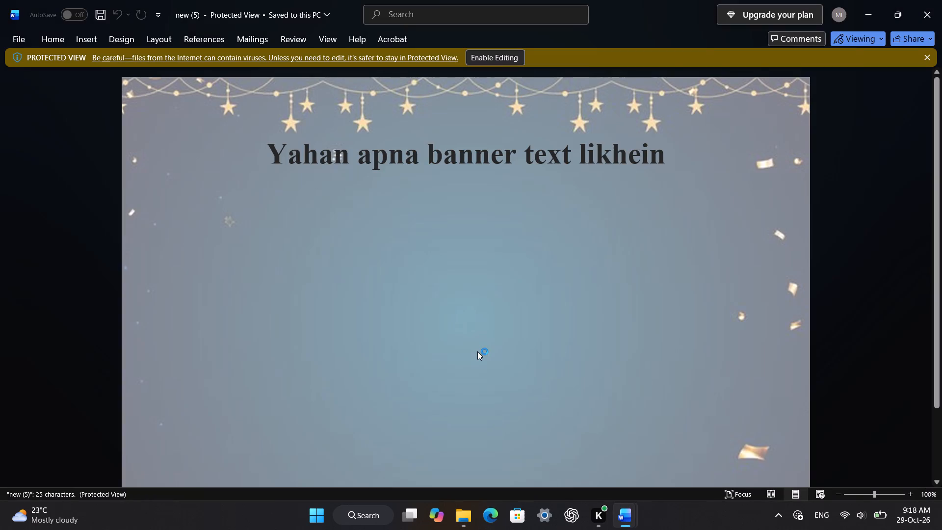
{"action": "scroll", "coordinate": [640, 216], "scroll_direction": "down", "scroll_amount": 5}
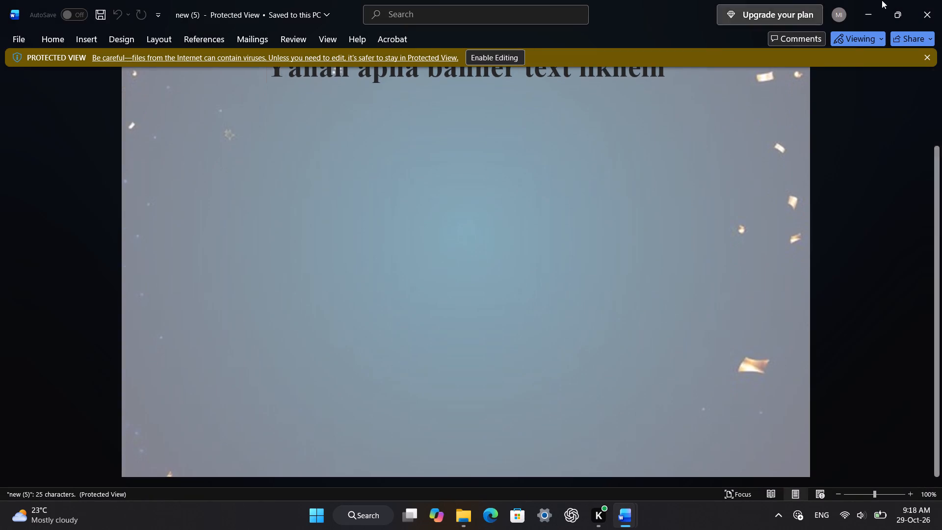
{"action": "left_click", "coordinate": [922, 0]}
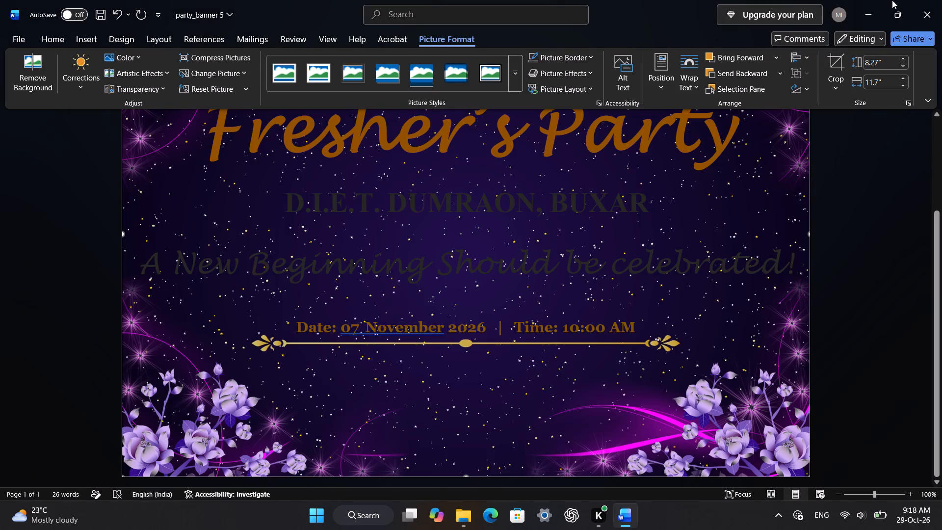
Minimize party_banner 5, open new (1) from the Party folder, check the banner in the print preview, and return to the document.
{"action": "left_click", "coordinate": [871, 17]}
{"action": "double_click", "coordinate": [649, 136]}
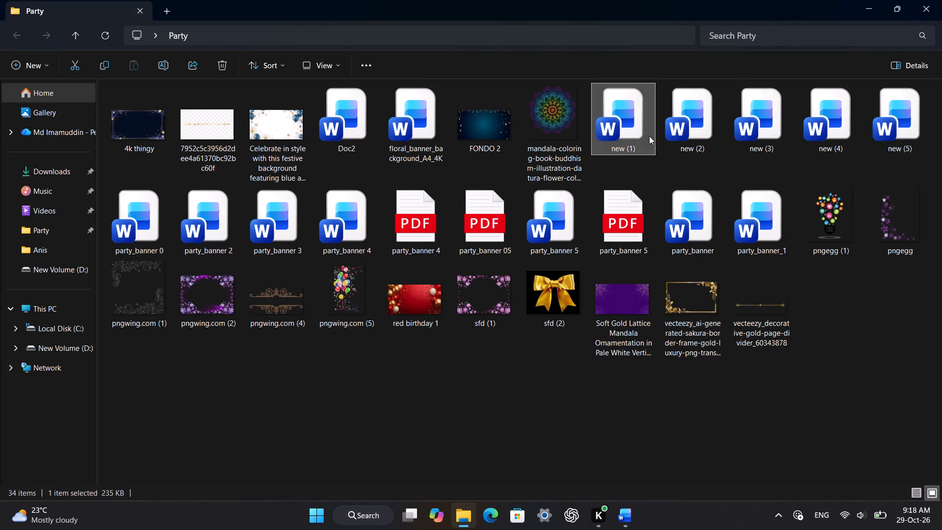
{"action": "scroll", "coordinate": [547, 277], "scroll_direction": "down", "scroll_amount": 1}
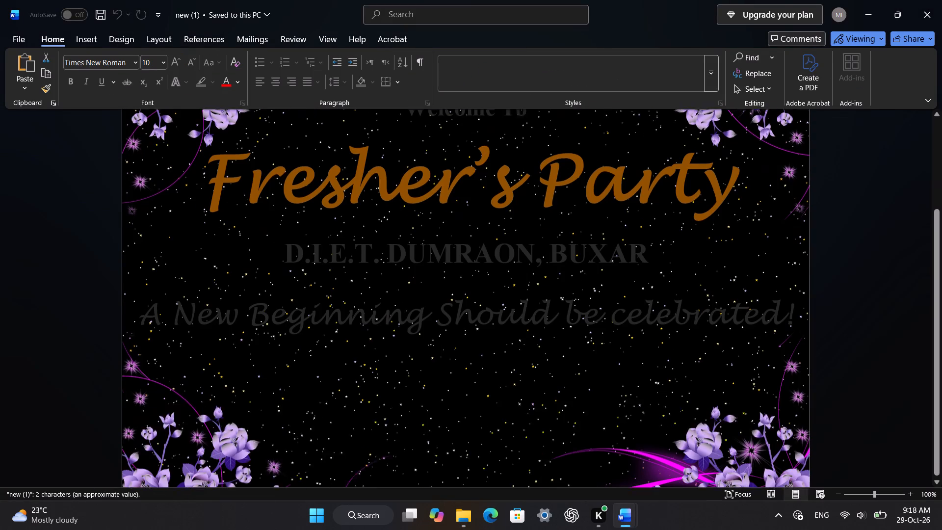
{"action": "scroll", "coordinate": [547, 277], "scroll_direction": "down", "scroll_amount": 1}
{"action": "scroll", "coordinate": [547, 277], "scroll_direction": "up", "scroll_amount": 3}
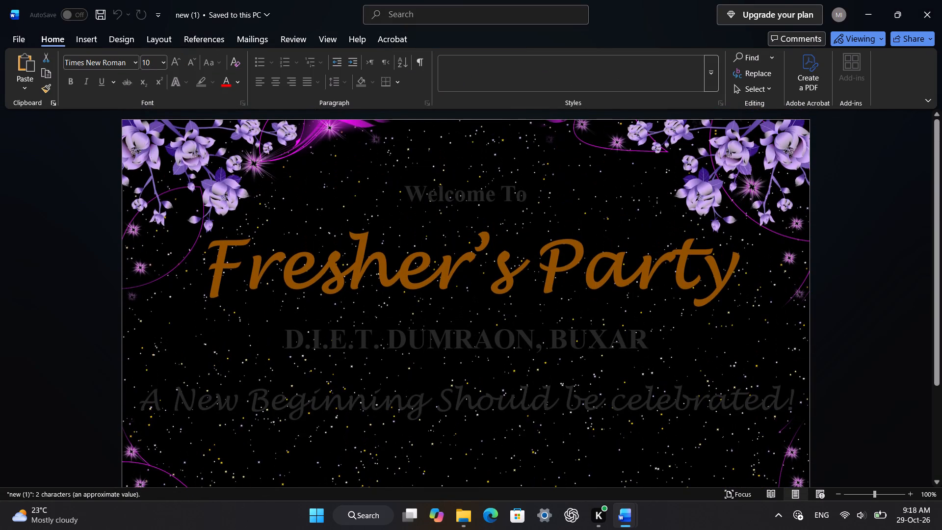
{"action": "key", "text": "ctrl+p"}
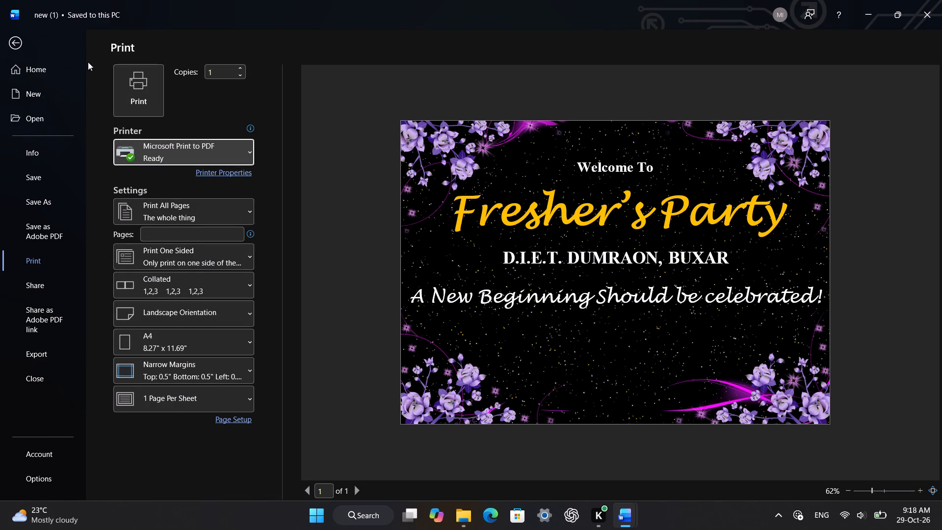
{"action": "left_click", "coordinate": [17, 43]}
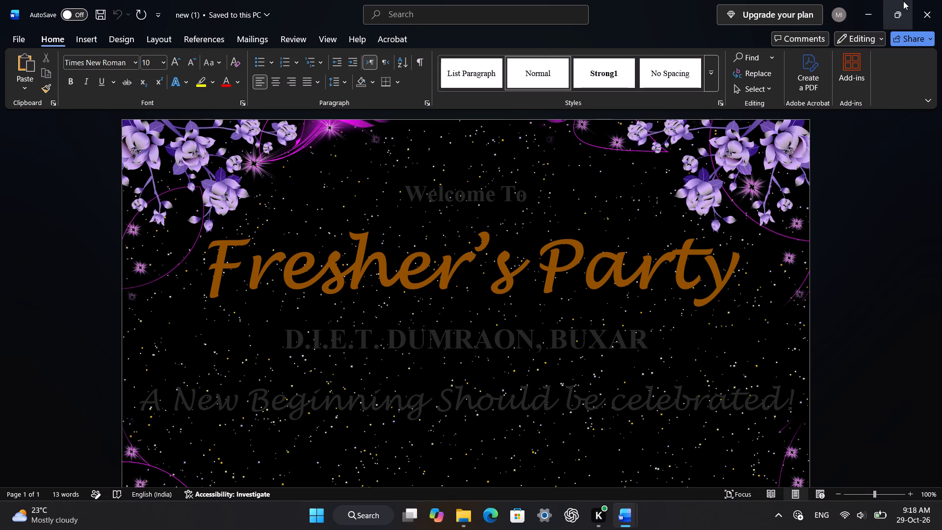
Minimize both banner documents, open floral_banner_background_A4_4K from the Party folder, examine its floral design and placeholder text, and close it.
{"action": "left_click", "coordinate": [860, 10]}
{"action": "left_click", "coordinate": [860, 10]}
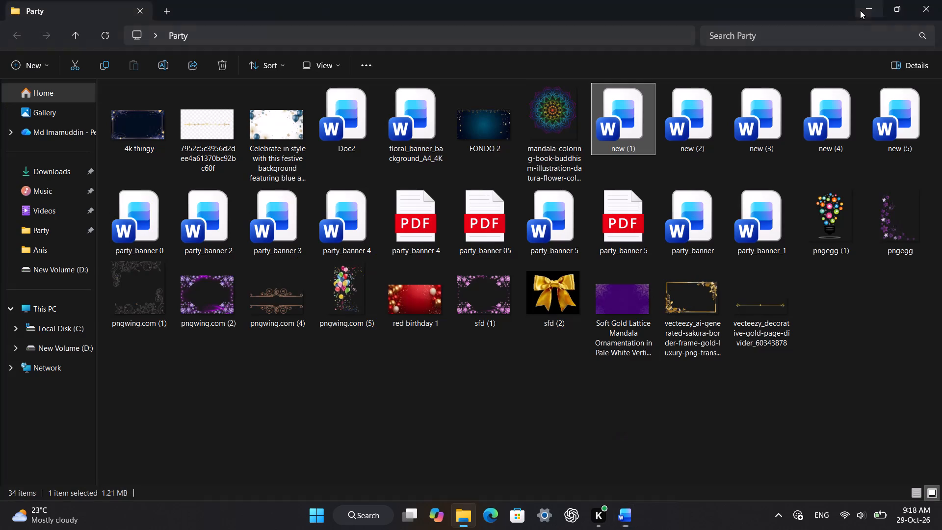
{"action": "double_click", "coordinate": [420, 125]}
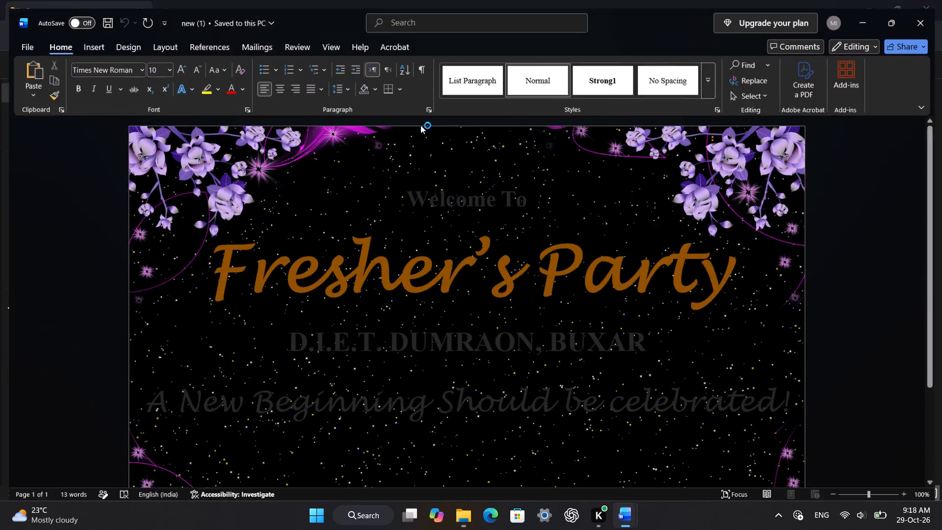
{"action": "scroll", "coordinate": [474, 303], "scroll_direction": "down", "scroll_amount": 4}
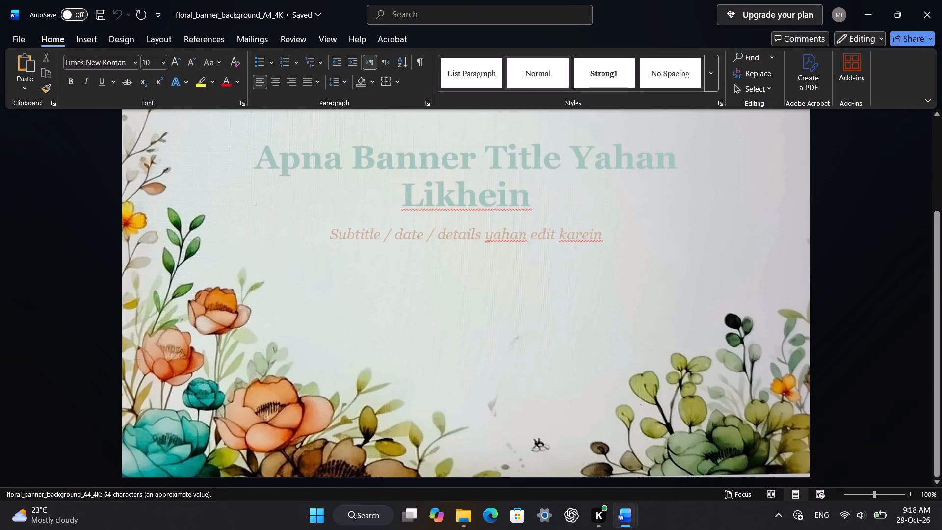
{"action": "scroll", "coordinate": [474, 303], "scroll_direction": "up", "scroll_amount": 1}
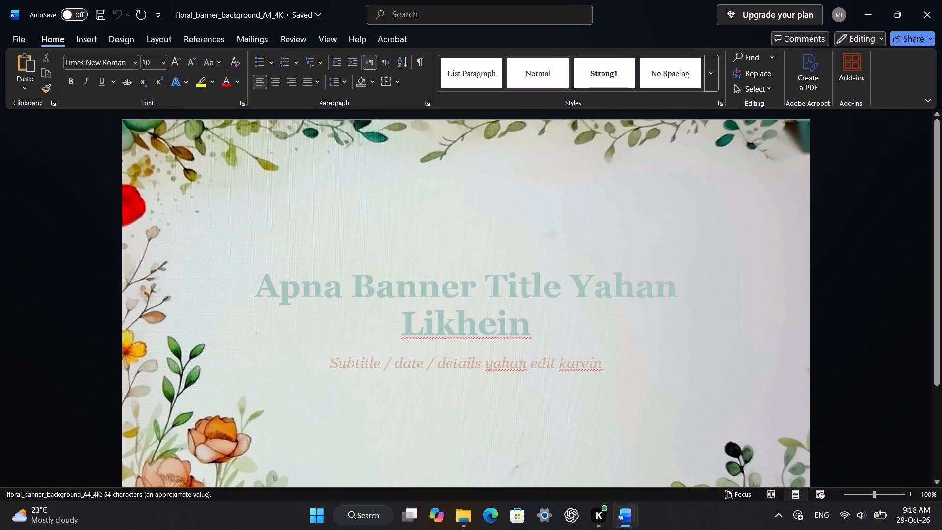
{"action": "left_click", "coordinate": [394, 290]}
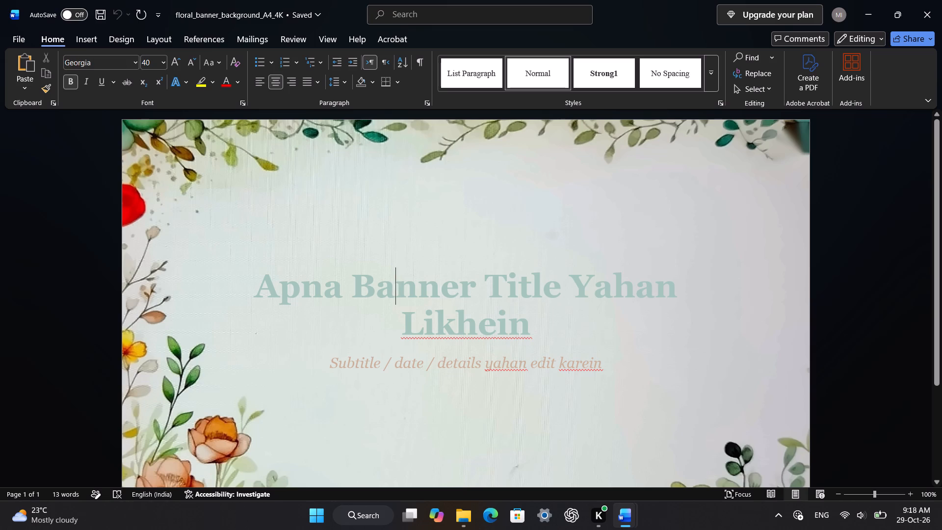
{"action": "scroll", "coordinate": [548, 353], "scroll_direction": "down", "scroll_amount": 1}
{"action": "scroll", "coordinate": [605, 305], "scroll_direction": "up", "scroll_amount": 1}
{"action": "left_click", "coordinate": [941, 0]}
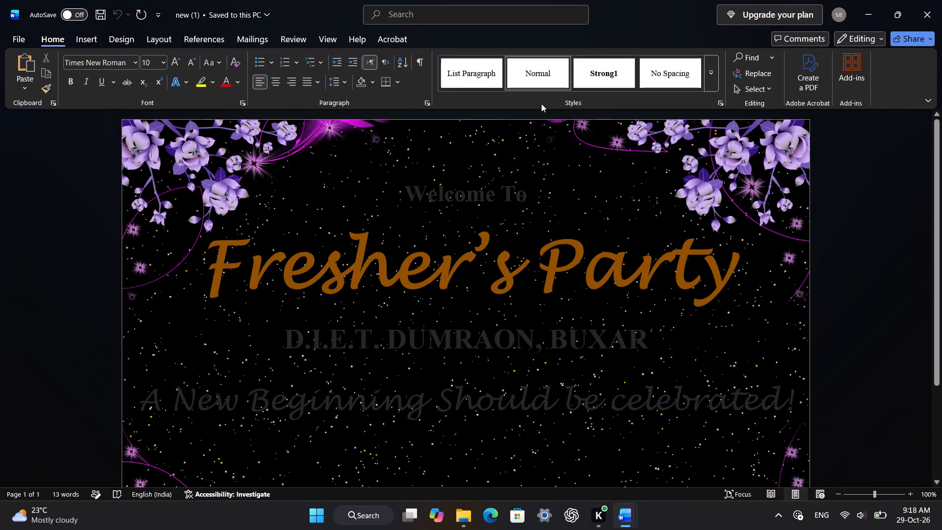
Review the black-background Fresher's Party design in new (1) from top to bottom and minimize the document.
{"action": "scroll", "coordinate": [529, 265], "scroll_direction": "down", "scroll_amount": 1}
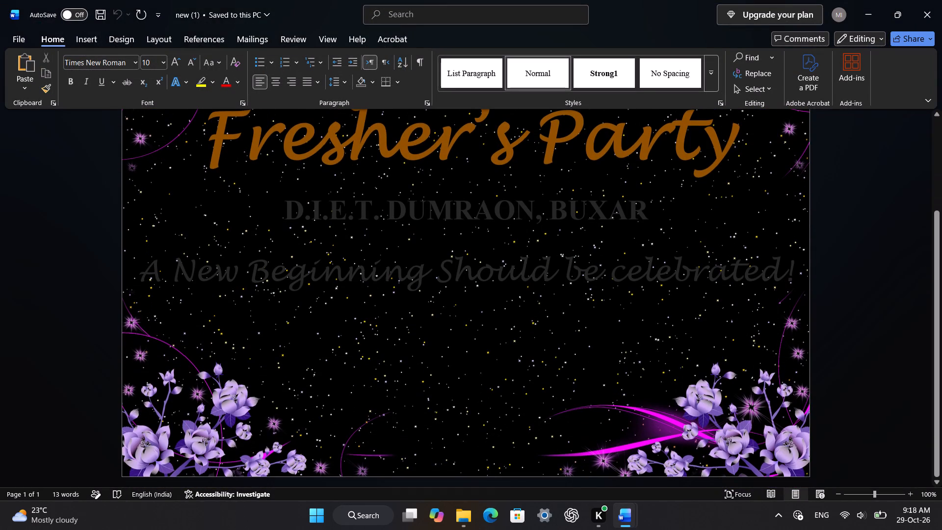
{"action": "scroll", "coordinate": [529, 265], "scroll_direction": "up", "scroll_amount": 6}
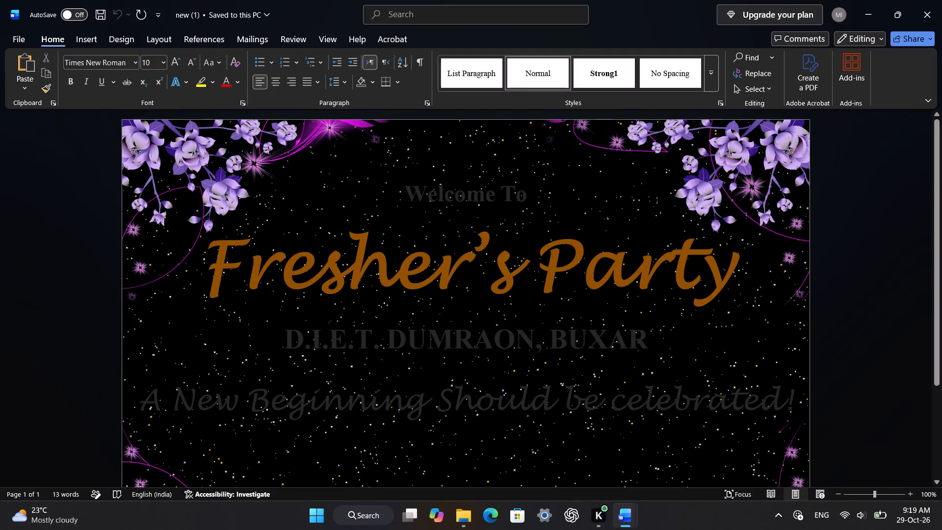
{"action": "scroll", "coordinate": [487, 355], "scroll_direction": "down", "scroll_amount": 4}
{"action": "left_click", "coordinate": [849, 26]}
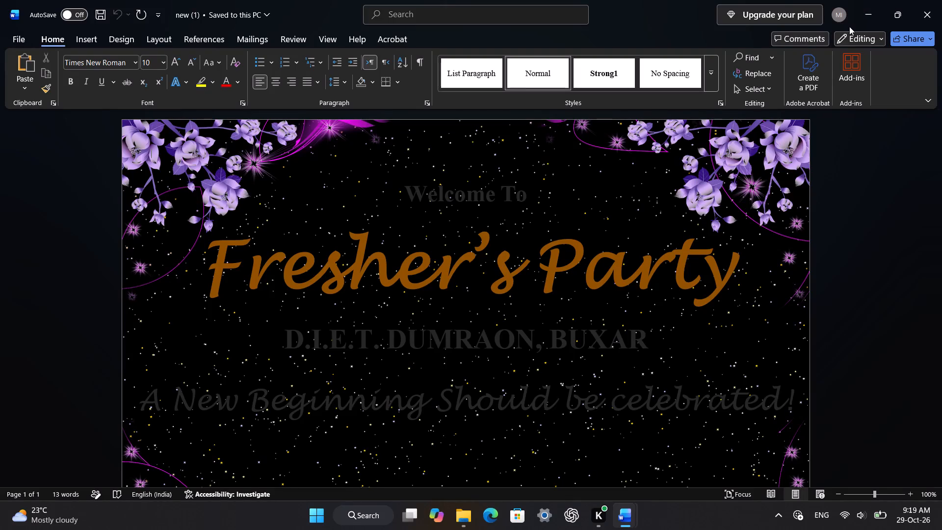
{"action": "left_click", "coordinate": [871, 11]}
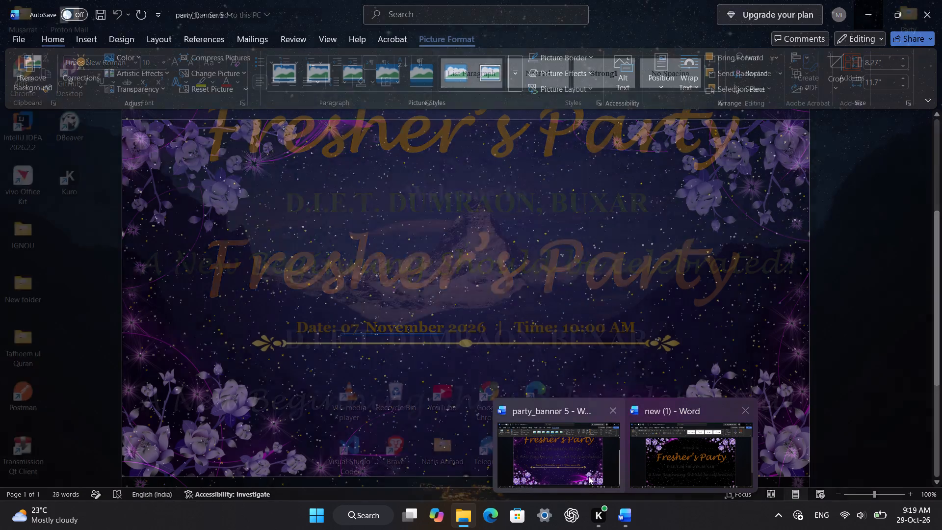
Switch back to party_banner 5, review the whole banner, and show its print preview.
{"action": "left_click", "coordinate": [582, 476]}
{"action": "scroll", "coordinate": [582, 476], "scroll_direction": "up", "scroll_amount": 2}
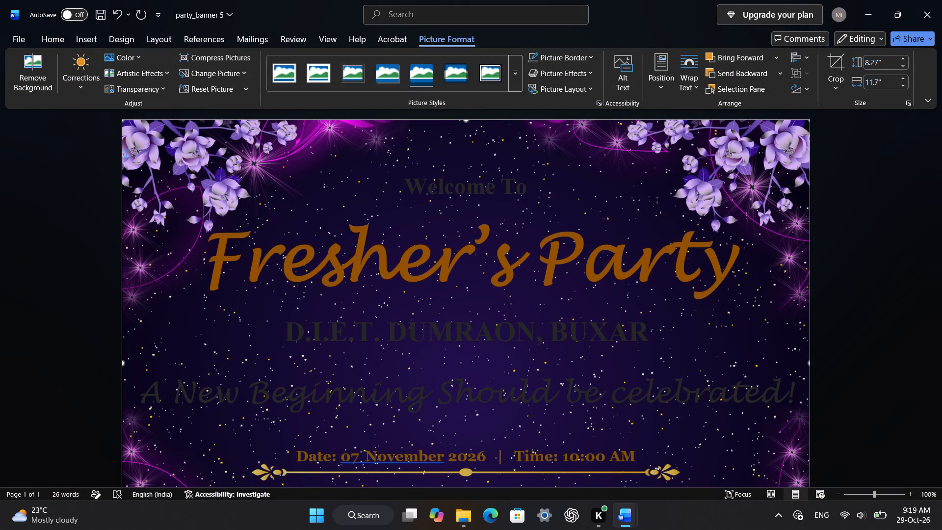
{"action": "scroll", "coordinate": [566, 386], "scroll_direction": "down", "scroll_amount": 3}
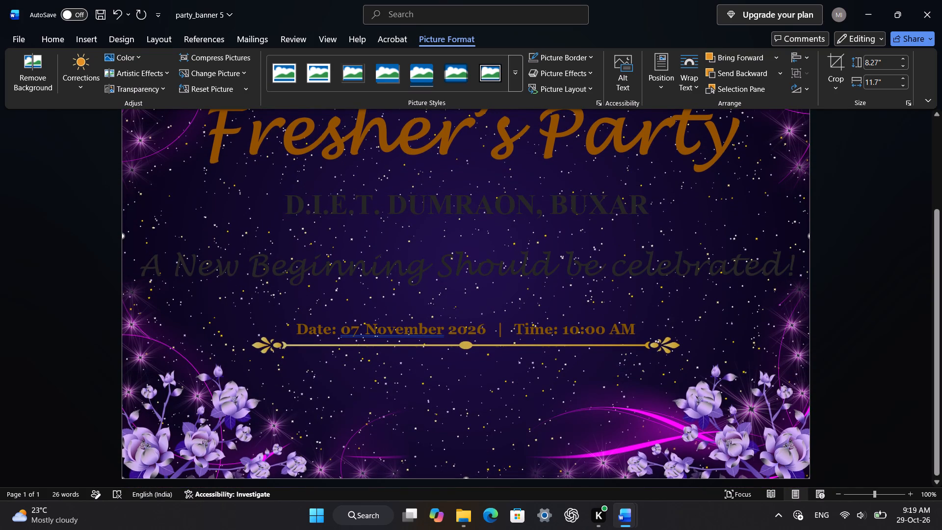
{"action": "key", "text": "ctrl+p"}
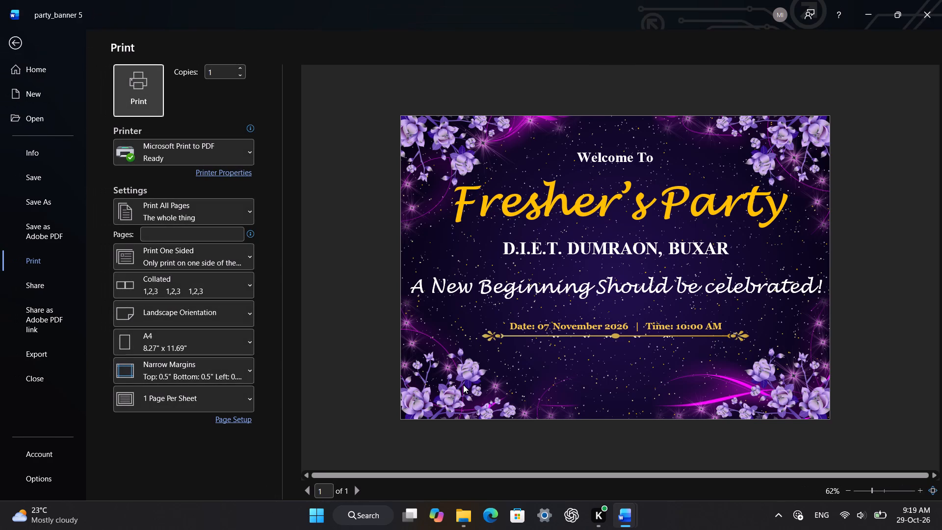
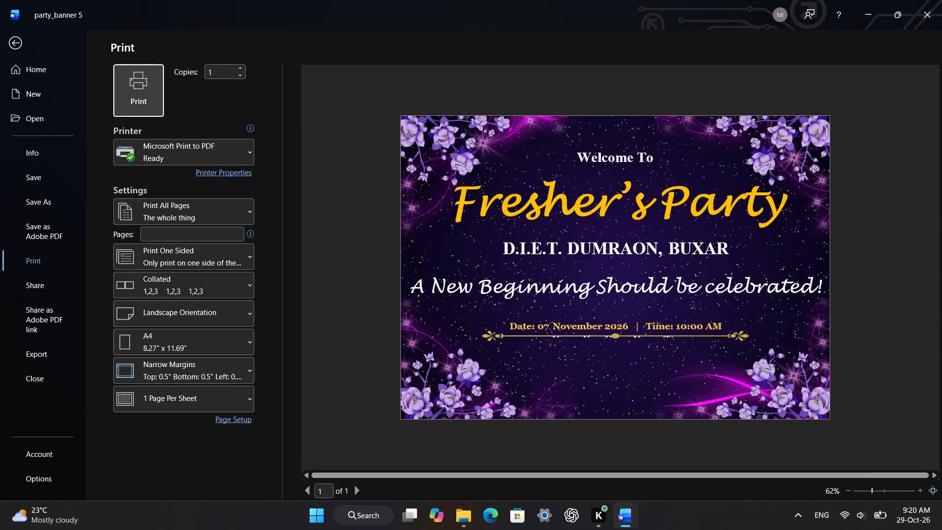
Close party_banner 5 and save its changes in the Party folder.
{"action": "left_click", "coordinate": [941, 0]}
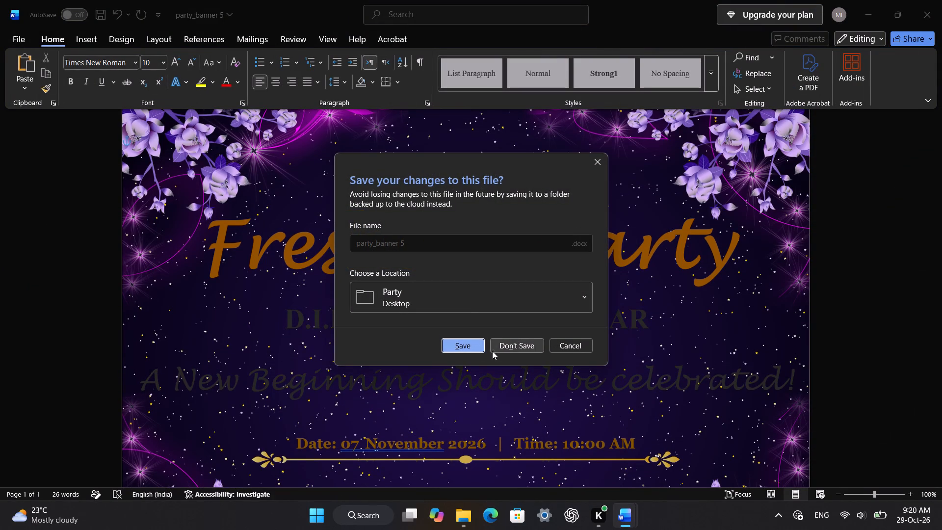
{"action": "left_click", "coordinate": [471, 347]}
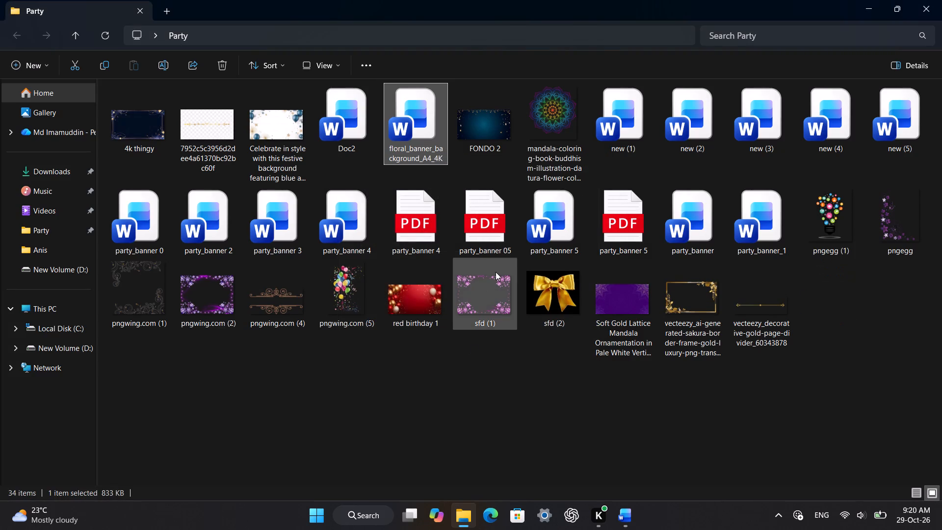
Reopen party_banner 5 from the Party folder, check the saved banner down to its bottom edge, and close it.
{"action": "double_click", "coordinate": [533, 224]}
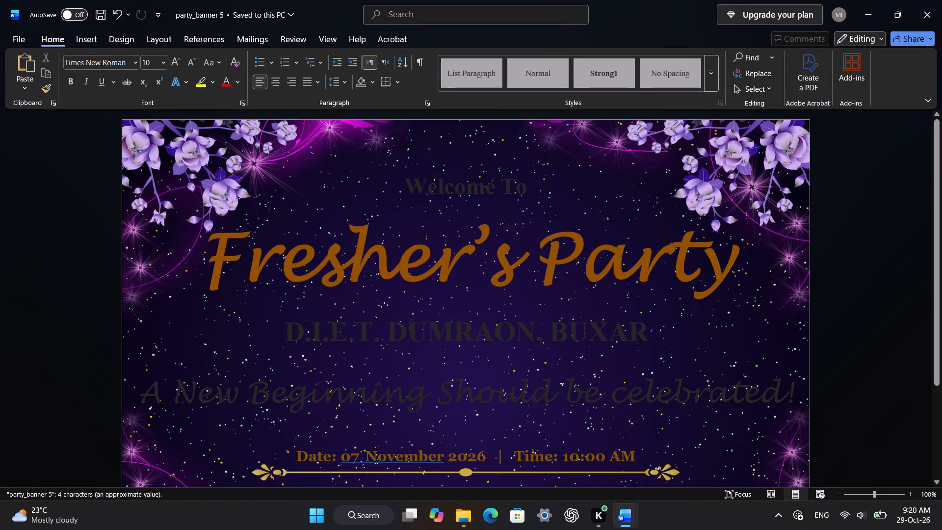
{"action": "scroll", "coordinate": [525, 272], "scroll_direction": "down", "scroll_amount": 3}
{"action": "left_click", "coordinate": [941, 0]}
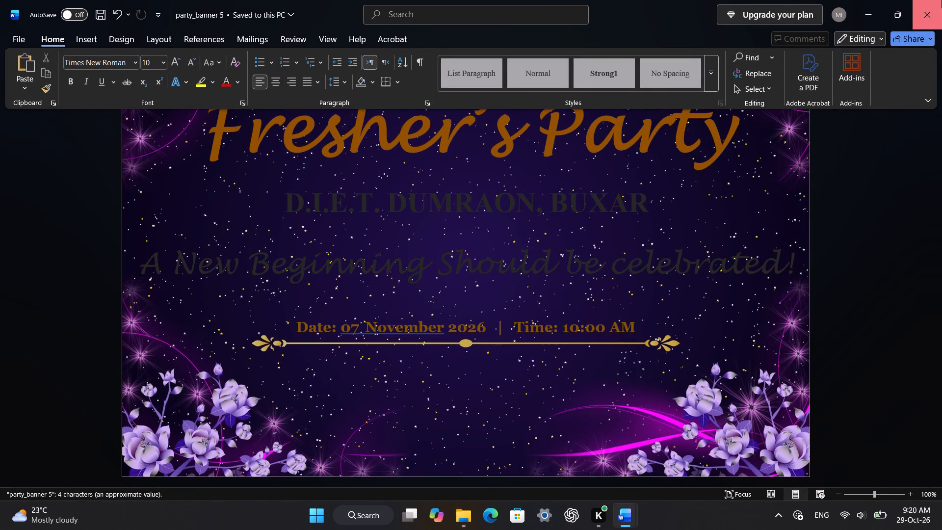
{"action": "left_click", "coordinate": [941, 0]}
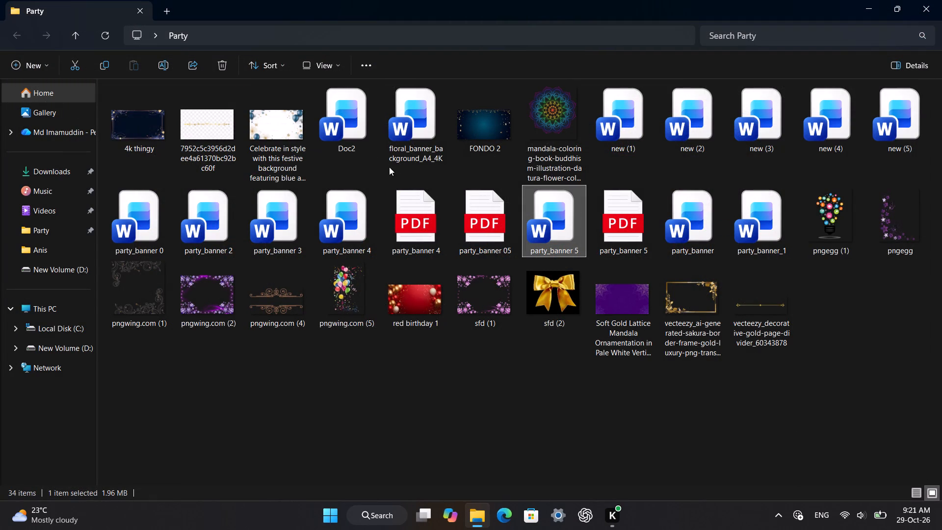
Open Doc2 from the Party folder, examine its floral mandala design on the page and in the print preview, and close it.
{"action": "double_click", "coordinate": [345, 124]}
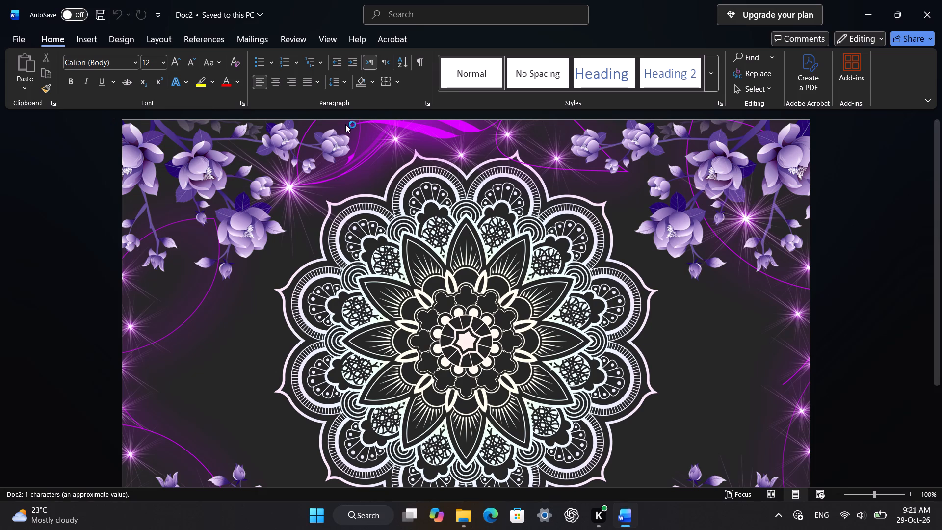
{"action": "scroll", "coordinate": [484, 243], "scroll_direction": "down", "scroll_amount": 9}
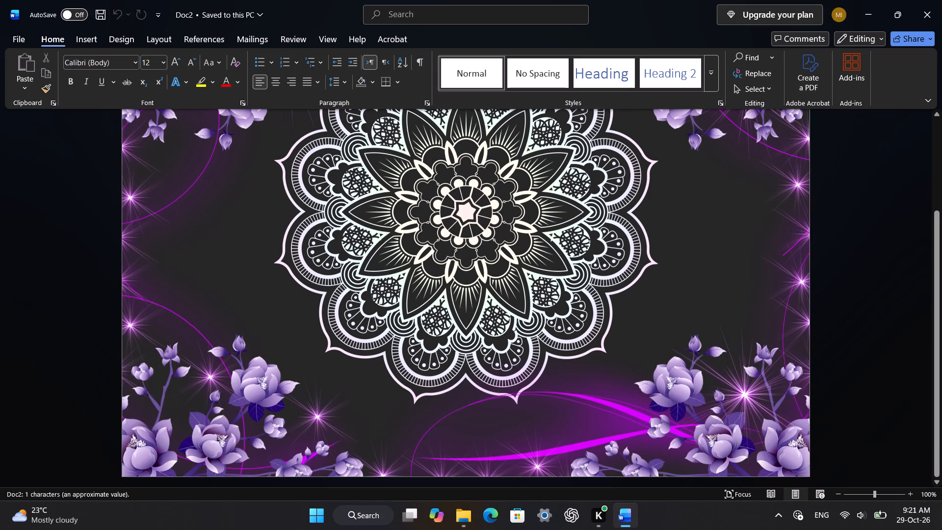
{"action": "key", "text": "ctrl+p"}
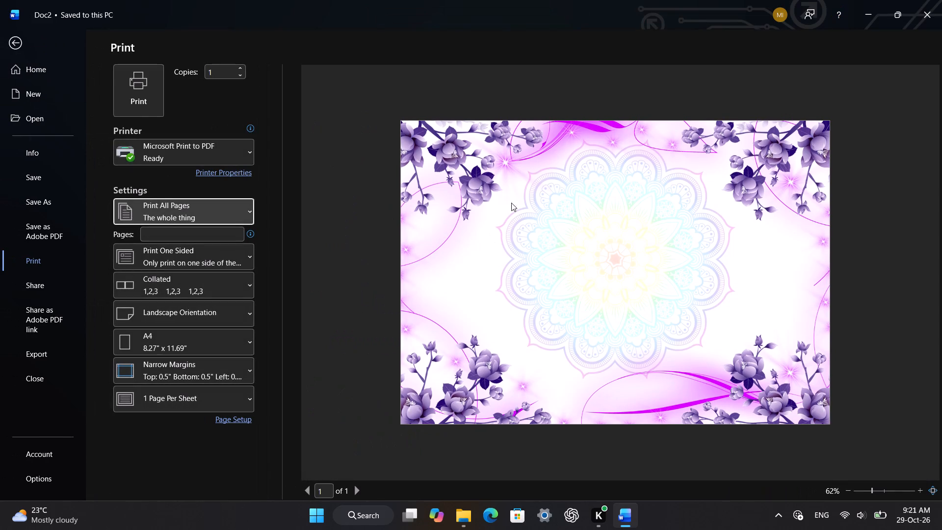
{"action": "left_click", "coordinate": [941, 0]}
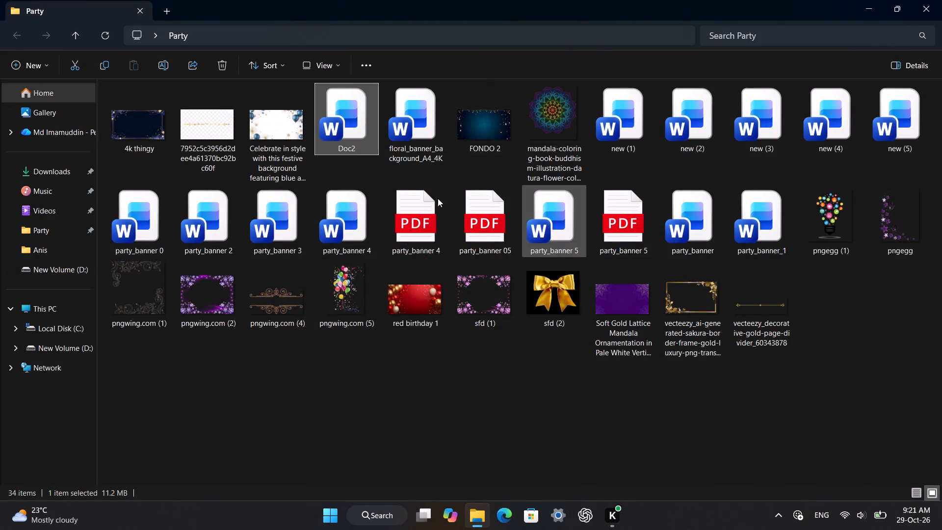
Delete the Doc2 document from the Party folder.
{"action": "left_click", "coordinate": [231, 68]}
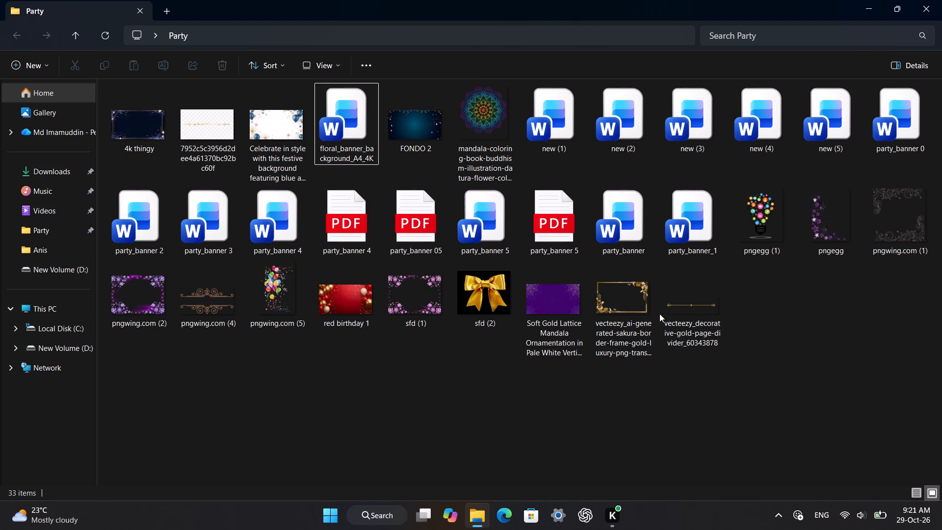
Open the pngegg image from the Party folder, examine its purple flower and butterfly artwork, and close it.
{"action": "double_click", "coordinate": [822, 226]}
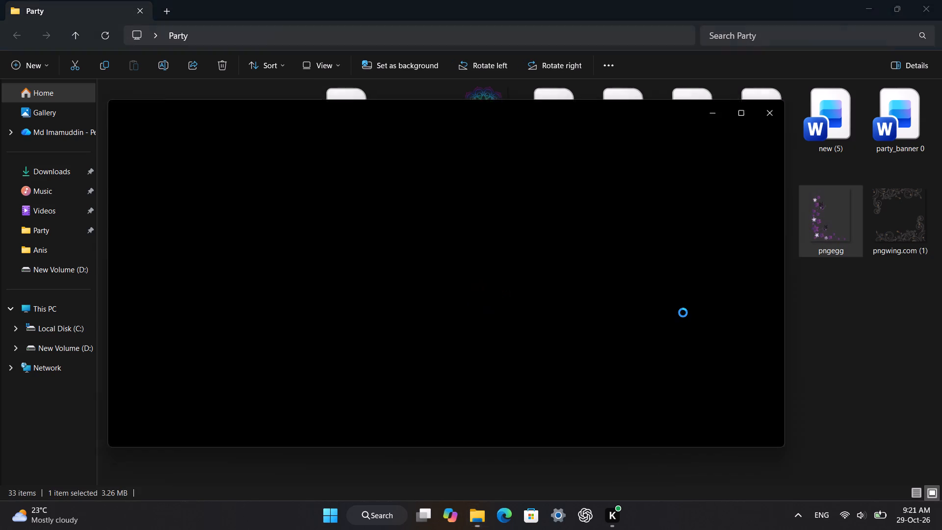
{"action": "scroll", "coordinate": [488, 273], "scroll_direction": "up", "scroll_amount": 7, "text": "ctrl"}
{"action": "scroll", "coordinate": [488, 273], "scroll_direction": "down", "scroll_amount": 8, "text": "ctrl"}
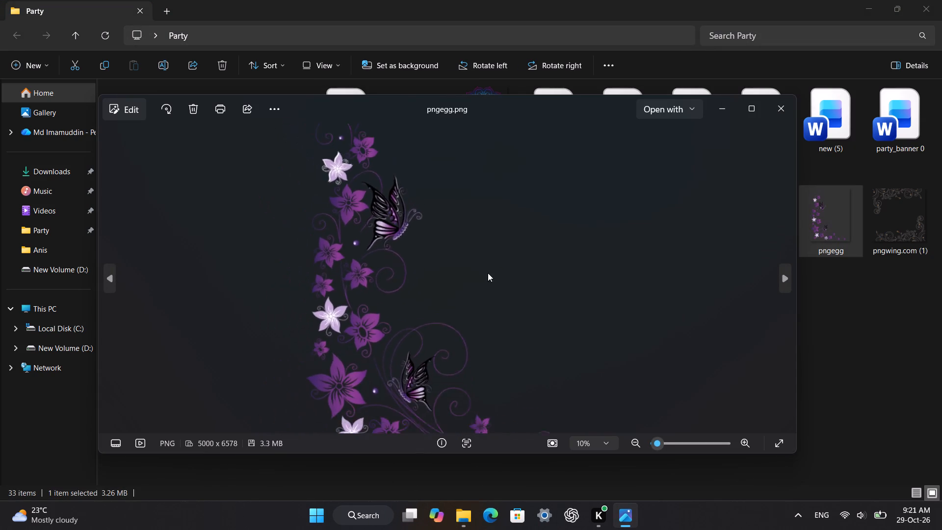
{"action": "left_click", "coordinate": [783, 101]}
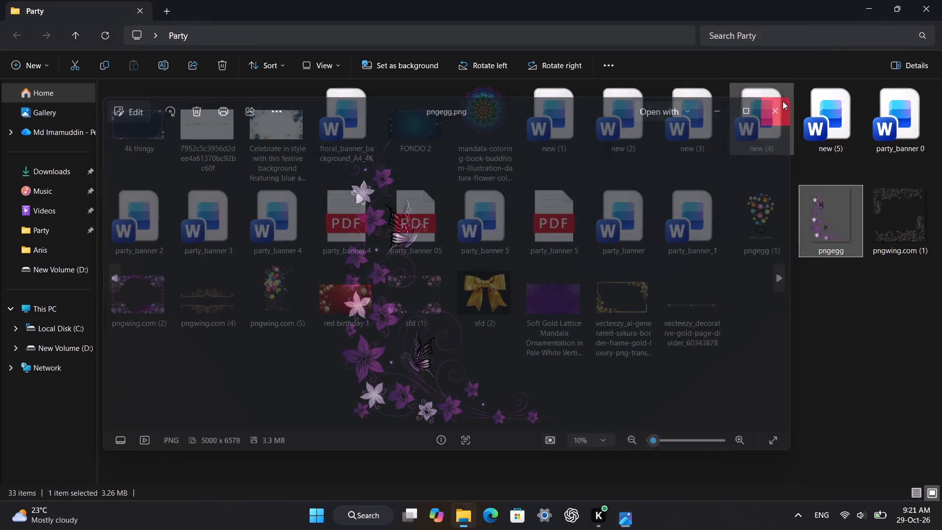
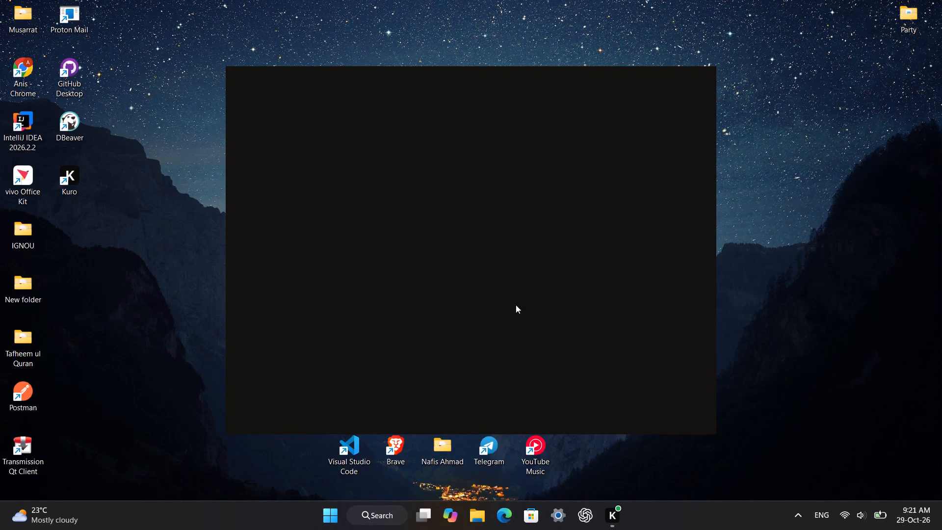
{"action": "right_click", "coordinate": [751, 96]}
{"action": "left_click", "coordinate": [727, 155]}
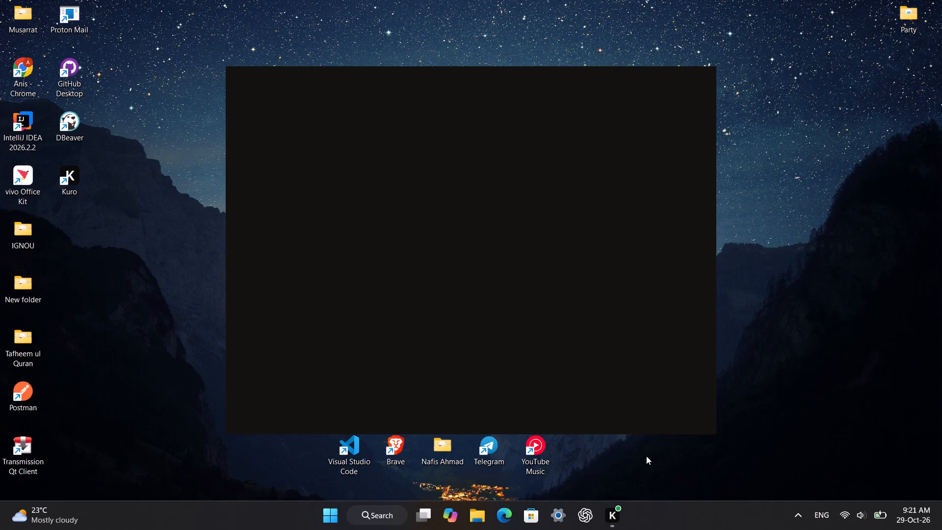
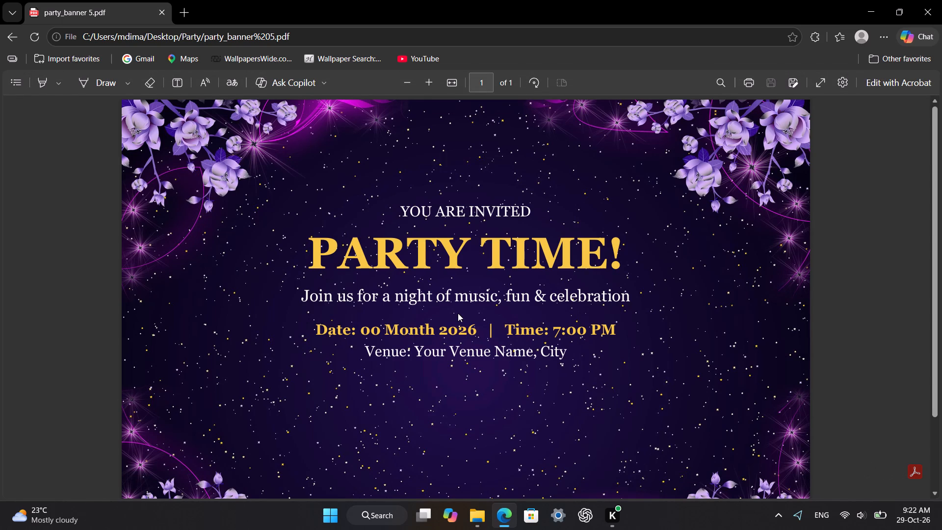
Look over the whole party_banner 5 PDF and return to the Party folder.
{"action": "scroll", "coordinate": [458, 313], "scroll_direction": "down", "scroll_amount": 6}
{"action": "scroll", "coordinate": [458, 313], "scroll_direction": "right", "scroll_amount": 1}
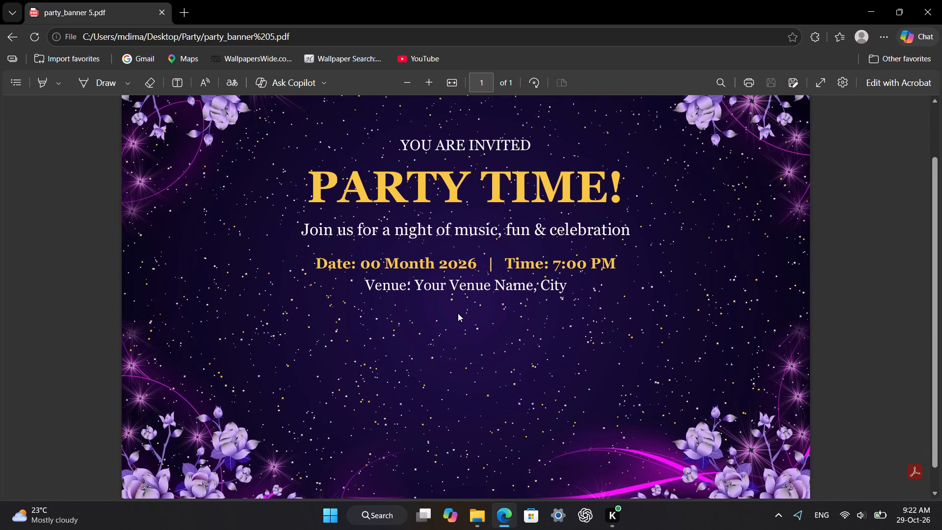
{"action": "scroll", "coordinate": [458, 313], "scroll_direction": "right", "scroll_amount": 1}
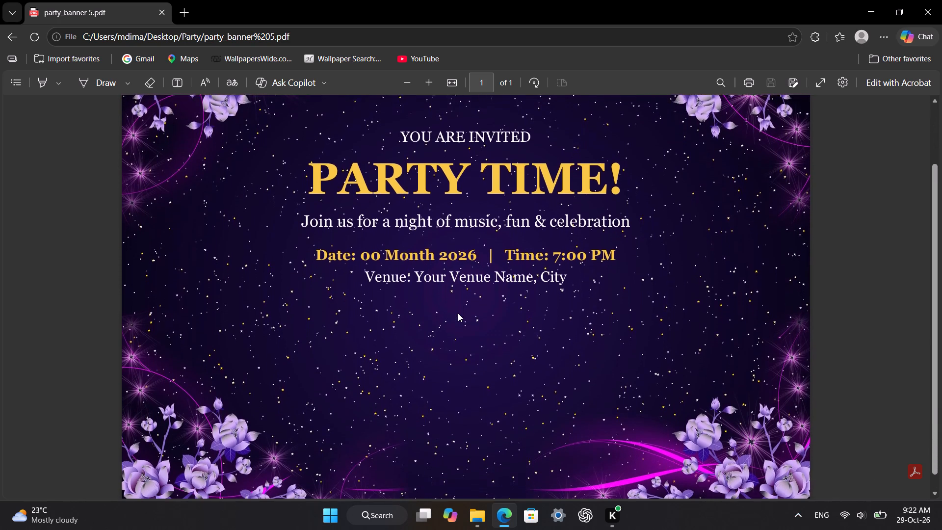
{"action": "scroll", "coordinate": [458, 313], "scroll_direction": "right", "scroll_amount": 1}
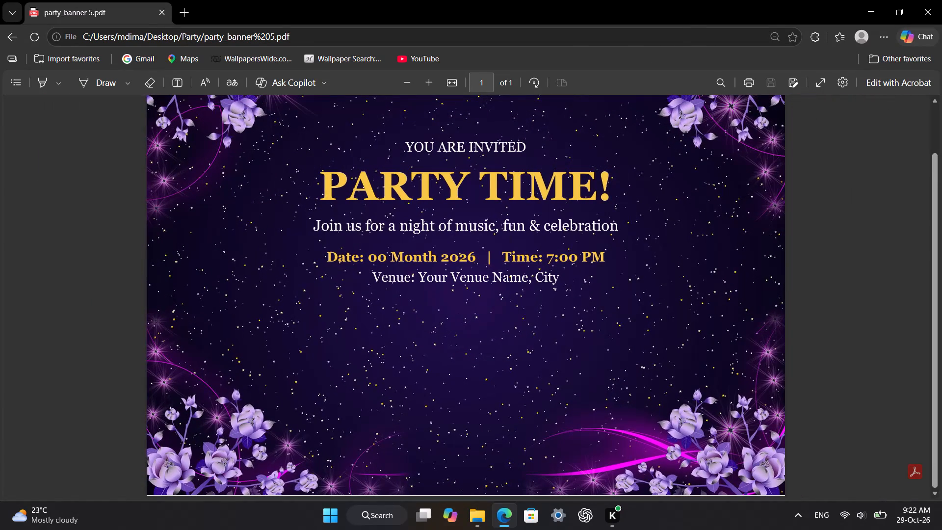
{"action": "left_click", "coordinate": [941, 0]}
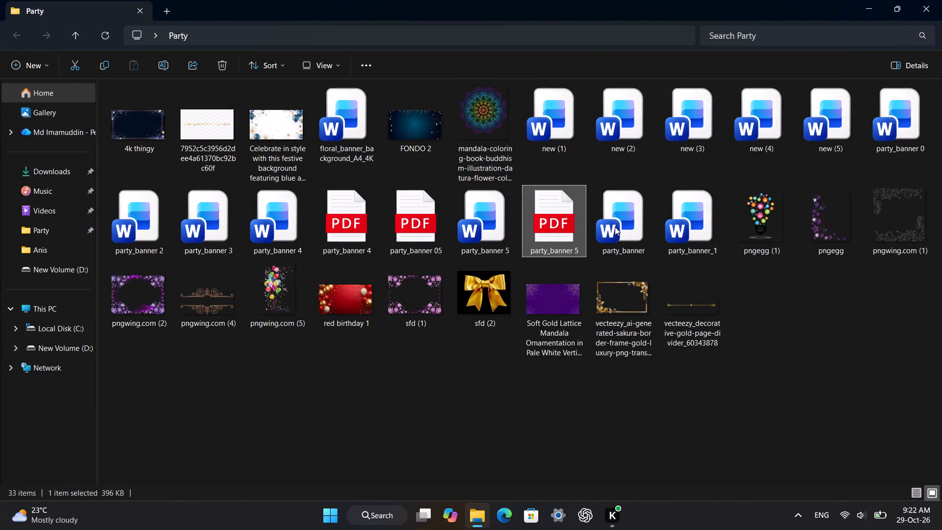
Review the party_banner 0 and party_banner Word documents from the Party folder.
{"action": "double_click", "coordinate": [904, 106]}
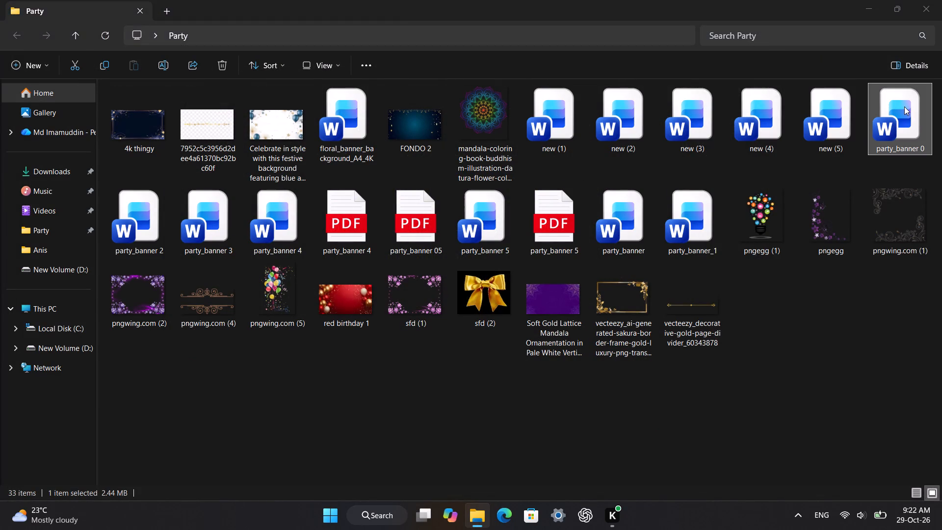
{"action": "scroll", "coordinate": [747, 250], "scroll_direction": "down", "scroll_amount": 6}
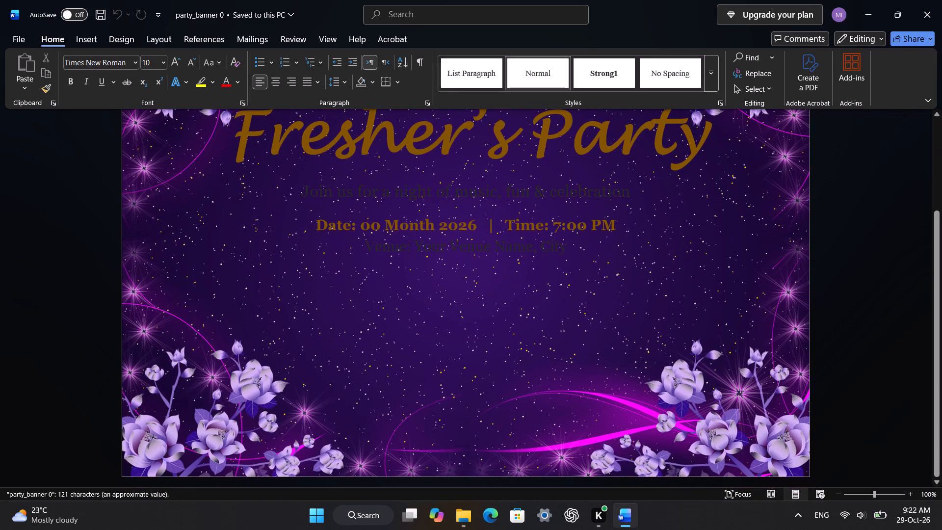
{"action": "scroll", "coordinate": [747, 250], "scroll_direction": "up", "scroll_amount": 2}
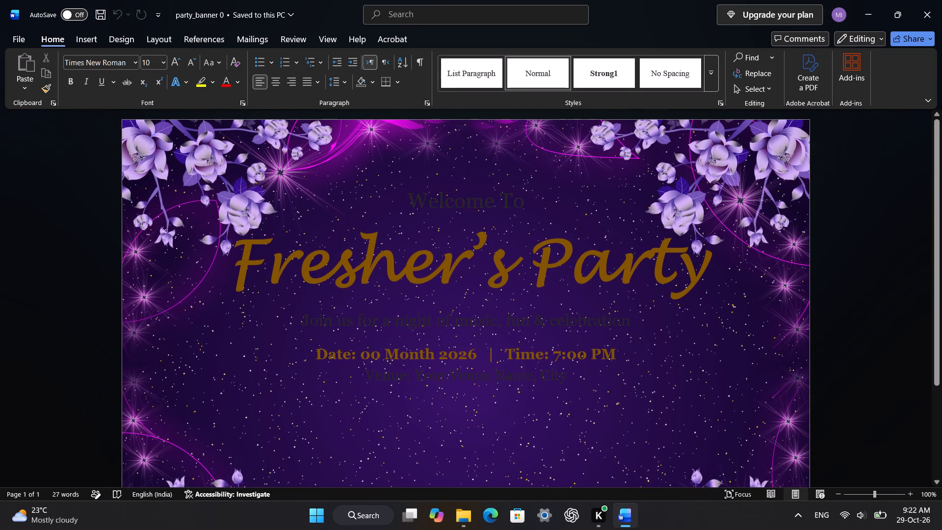
{"action": "left_click", "coordinate": [941, 0]}
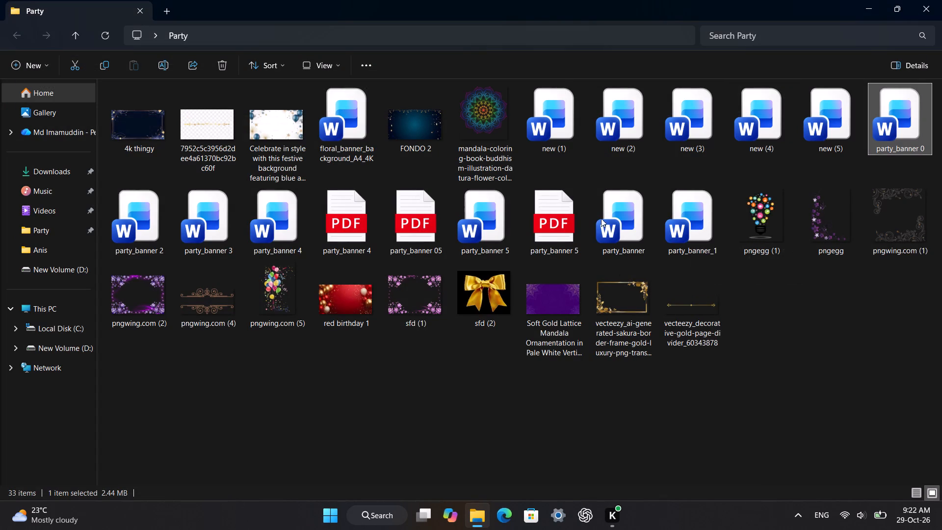
{"action": "left_click", "coordinate": [511, 244]}
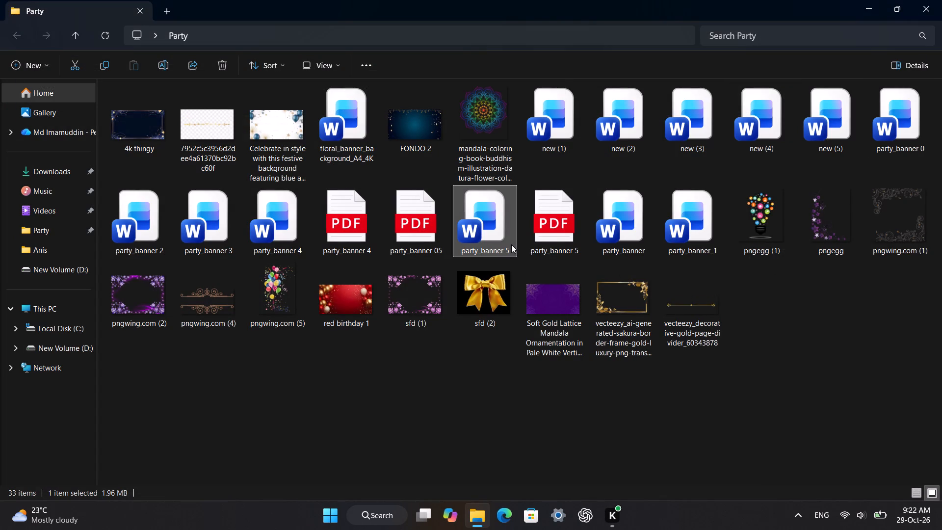
{"action": "double_click", "coordinate": [632, 251]}
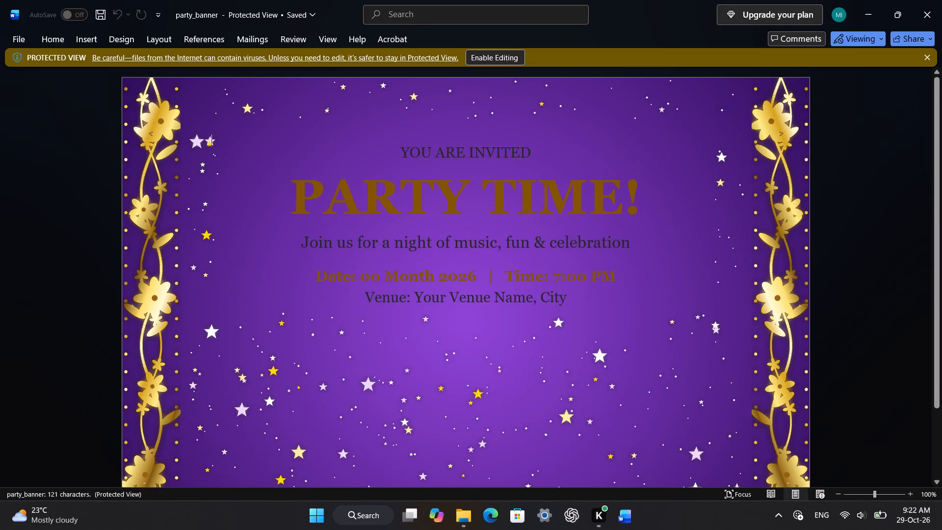
{"action": "left_click", "coordinate": [941, 0]}
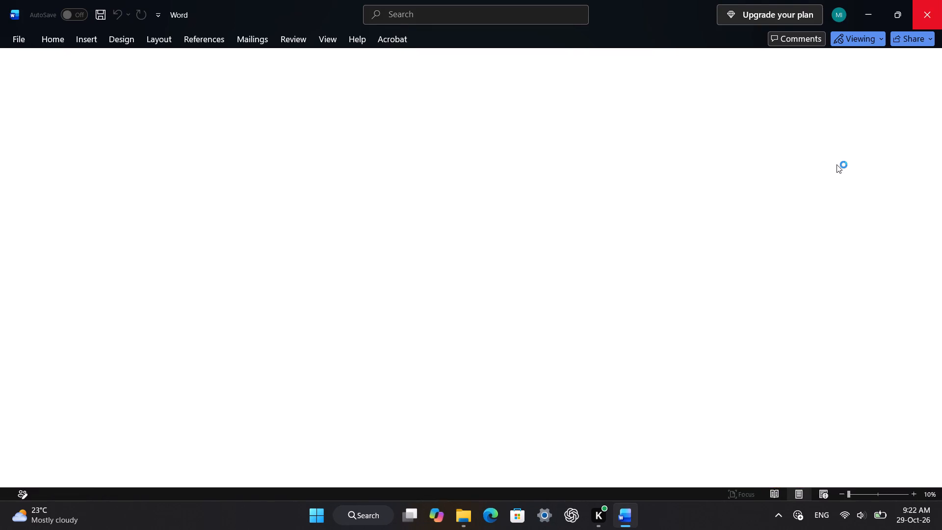
Open the party_banner_1 document, look through its layout, and return to the Party folder with it still open.
{"action": "double_click", "coordinate": [709, 223]}
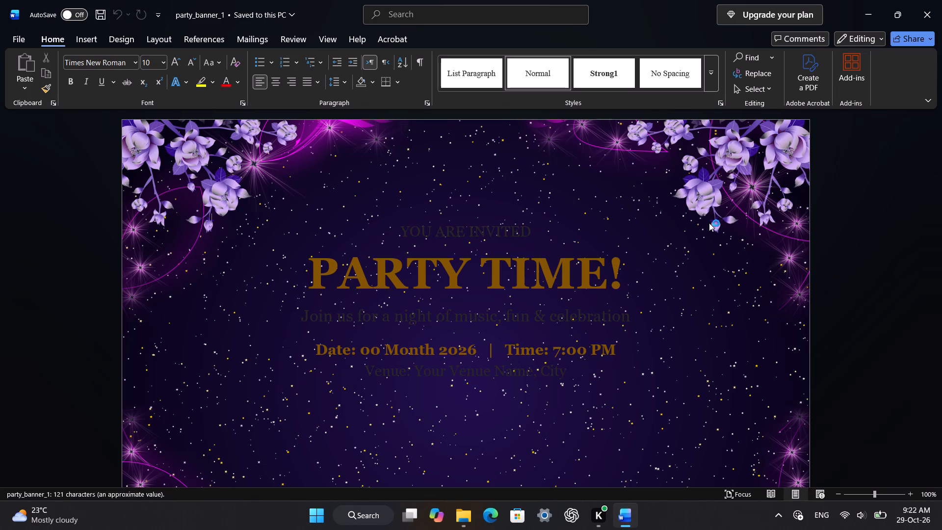
{"action": "scroll", "coordinate": [709, 223], "scroll_direction": "down", "scroll_amount": 1}
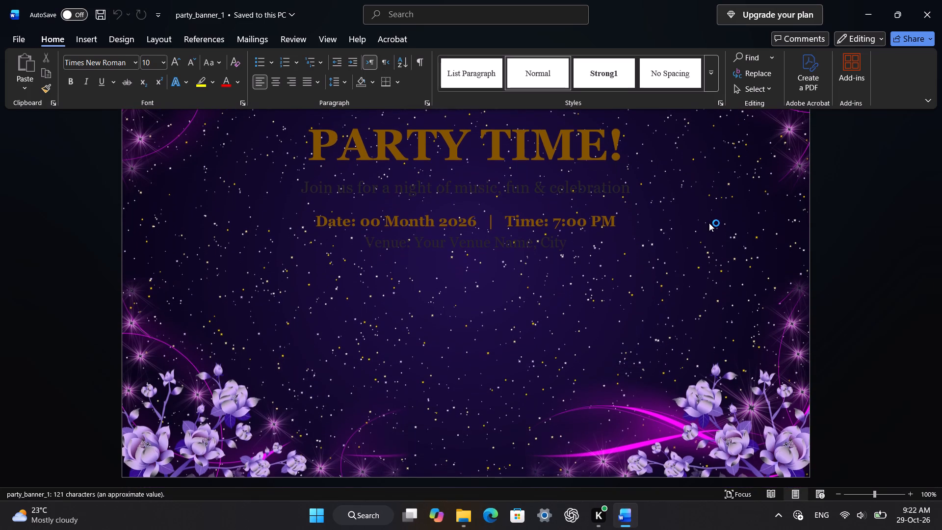
{"action": "scroll", "coordinate": [709, 223], "scroll_direction": "down", "scroll_amount": 1}
{"action": "scroll", "coordinate": [709, 223], "scroll_direction": "up", "scroll_amount": 6}
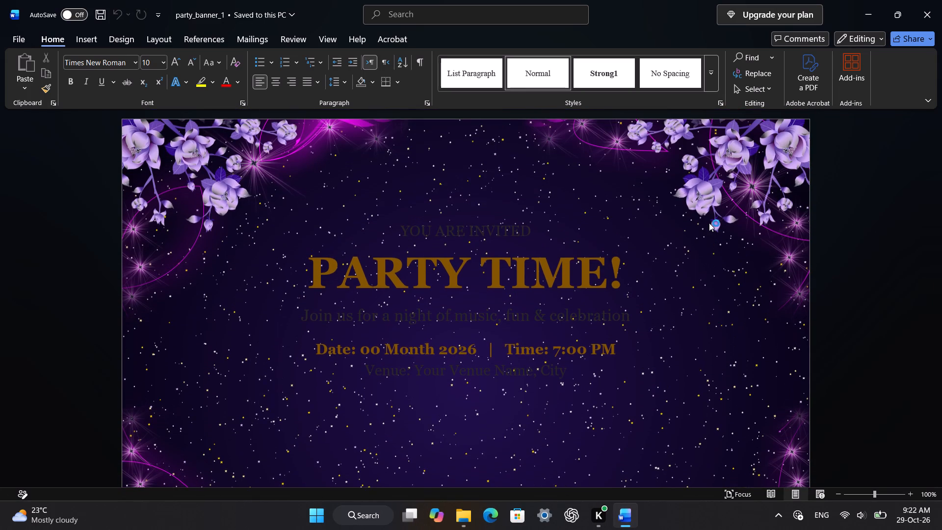
{"action": "left_click", "coordinate": [869, 16]}
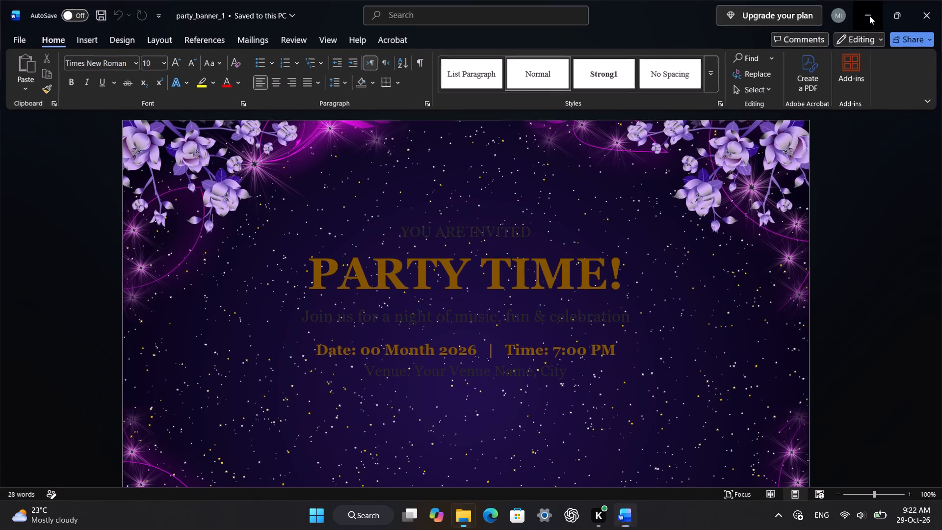
Open the party_banner 5 Word document and examine the lower part of the Fresher's Party banner.
{"action": "double_click", "coordinate": [495, 211]}
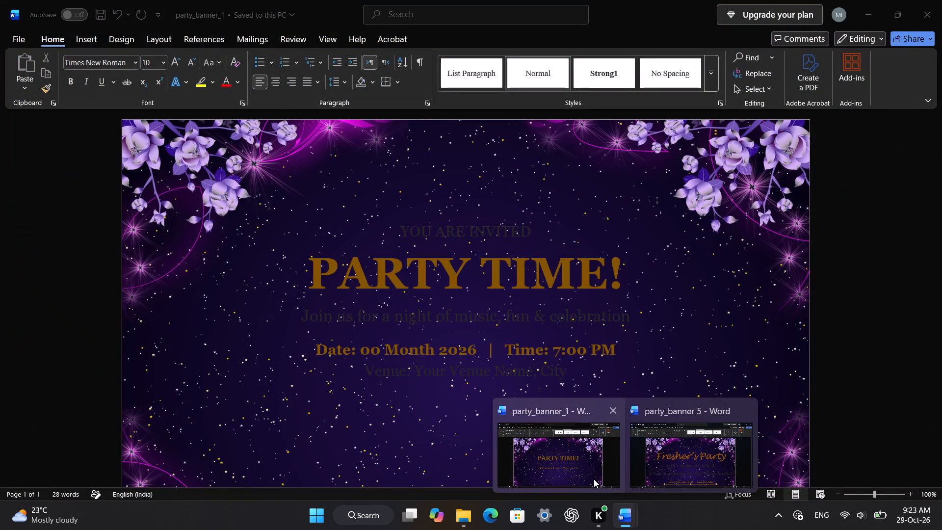
{"action": "left_click", "coordinate": [661, 454]}
{"action": "scroll", "coordinate": [647, 401], "scroll_direction": "down", "scroll_amount": 1}
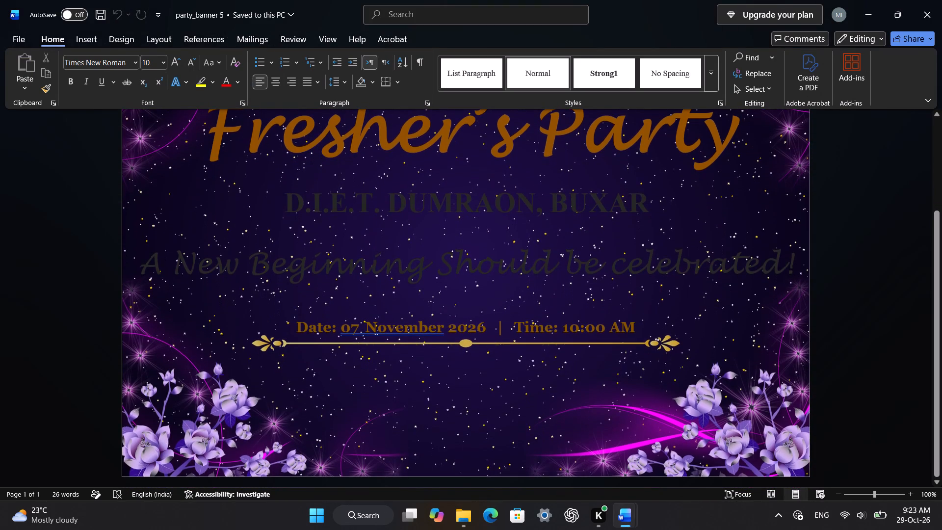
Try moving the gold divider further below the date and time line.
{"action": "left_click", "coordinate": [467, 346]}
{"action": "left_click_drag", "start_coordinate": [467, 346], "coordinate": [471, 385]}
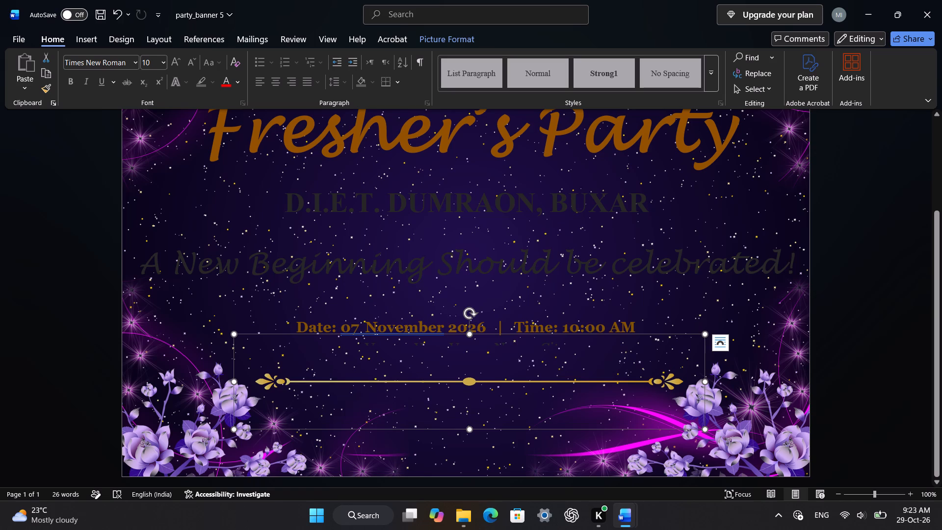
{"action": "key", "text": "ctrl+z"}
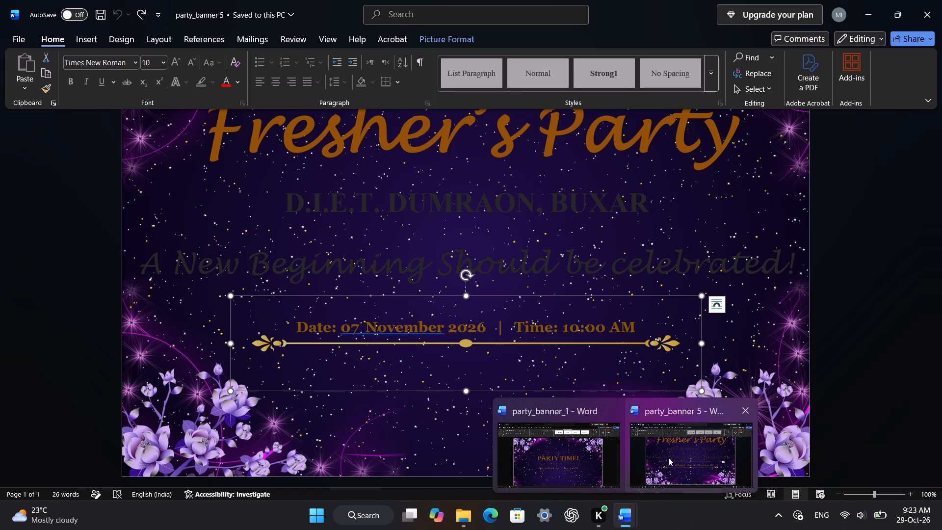
Compare the lower part of party_banner_1 with party_banner 5, and check the print preview of party_banner 5.
{"action": "left_click", "coordinate": [569, 458]}
{"action": "scroll", "coordinate": [533, 427], "scroll_direction": "down", "scroll_amount": 1}
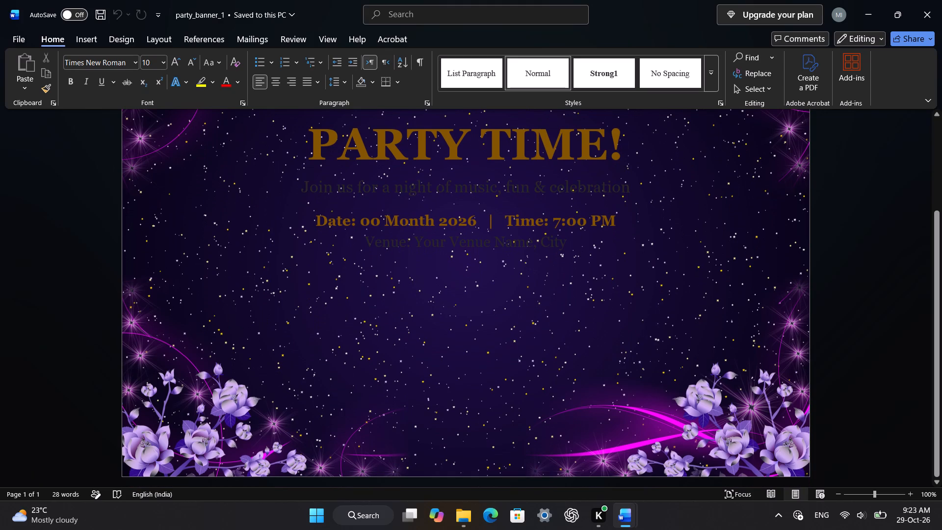
{"action": "left_click", "coordinate": [664, 473]}
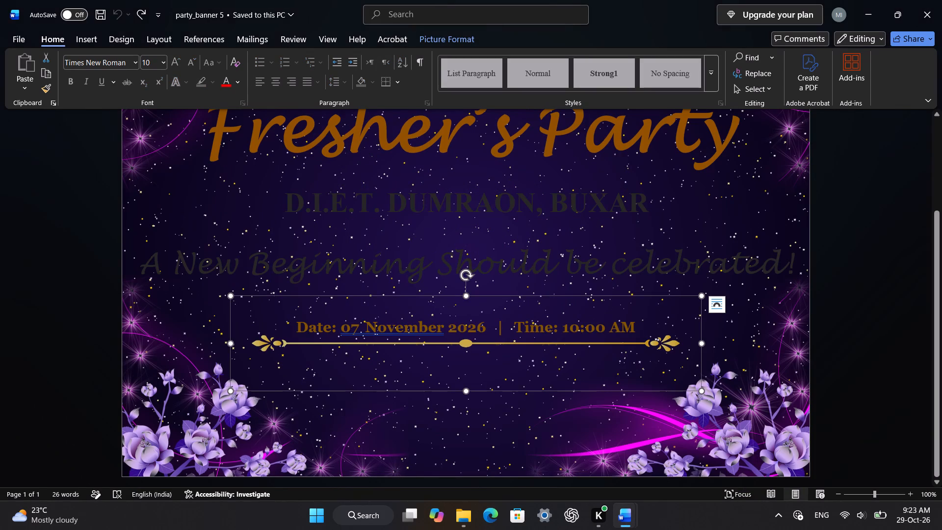
{"action": "key", "text": "ctrl+p"}
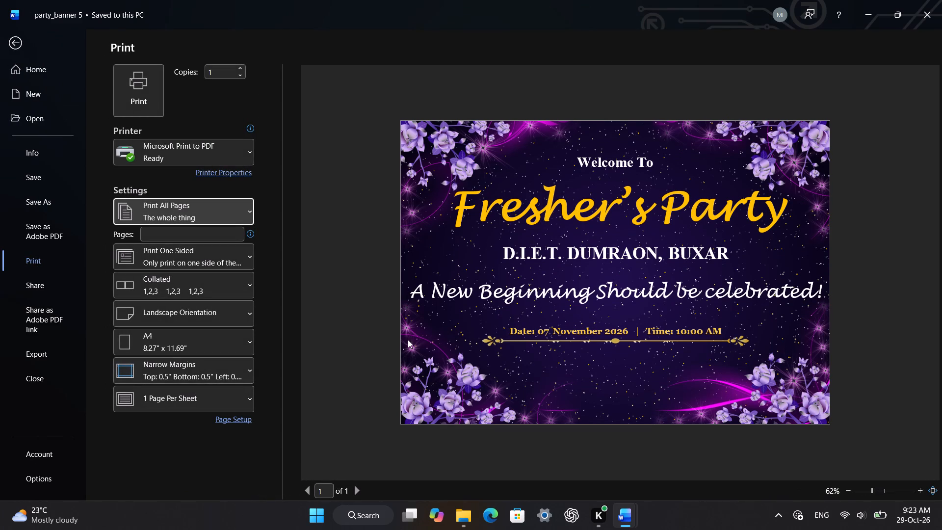
{"action": "left_click", "coordinate": [11, 44]}
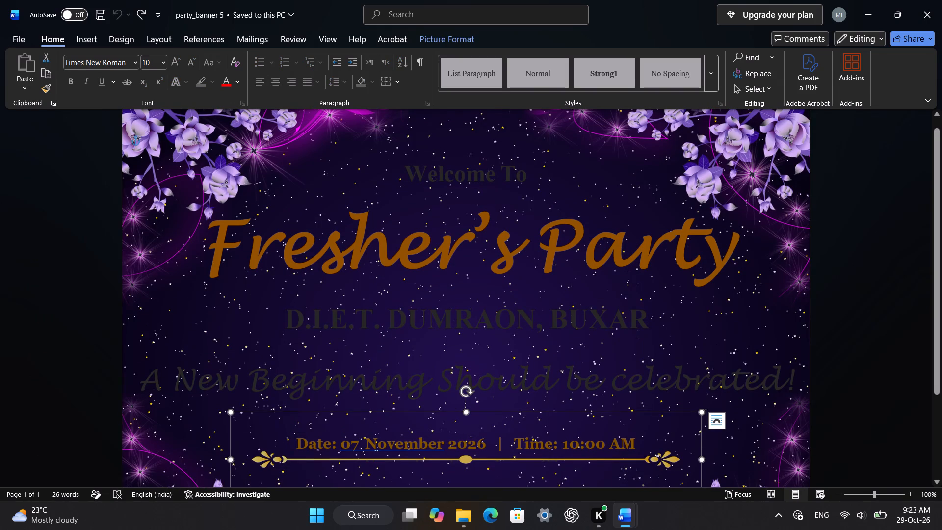
Move the gold divider away from the date line, up onto the Fresher's Party heading.
{"action": "left_click_drag", "start_coordinate": [483, 414], "coordinate": [572, 210]}
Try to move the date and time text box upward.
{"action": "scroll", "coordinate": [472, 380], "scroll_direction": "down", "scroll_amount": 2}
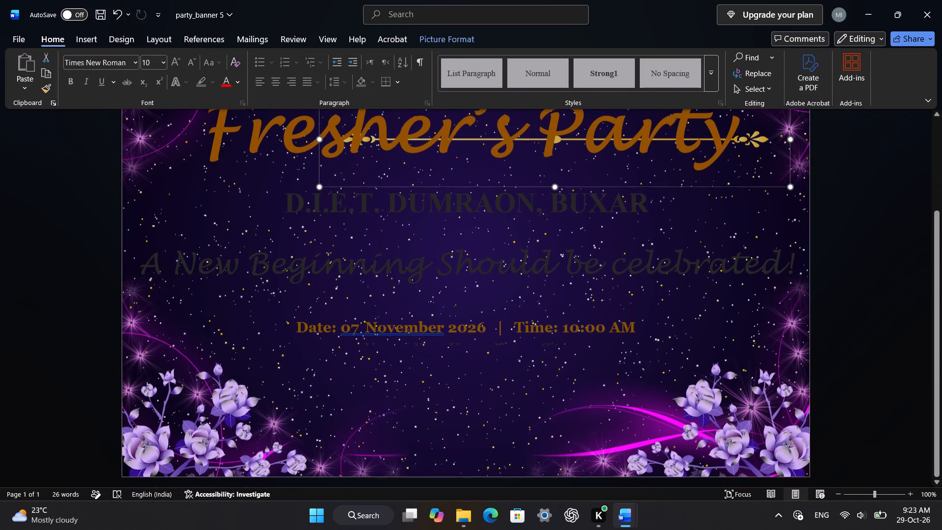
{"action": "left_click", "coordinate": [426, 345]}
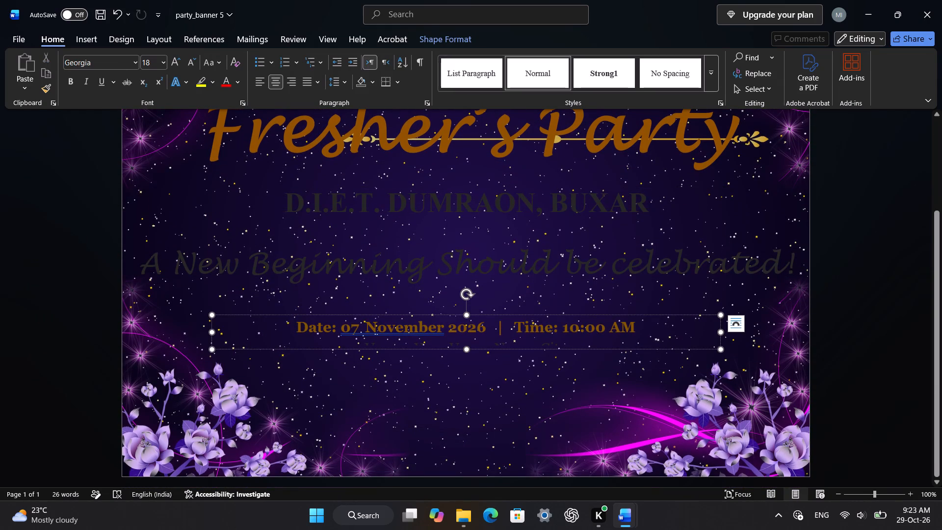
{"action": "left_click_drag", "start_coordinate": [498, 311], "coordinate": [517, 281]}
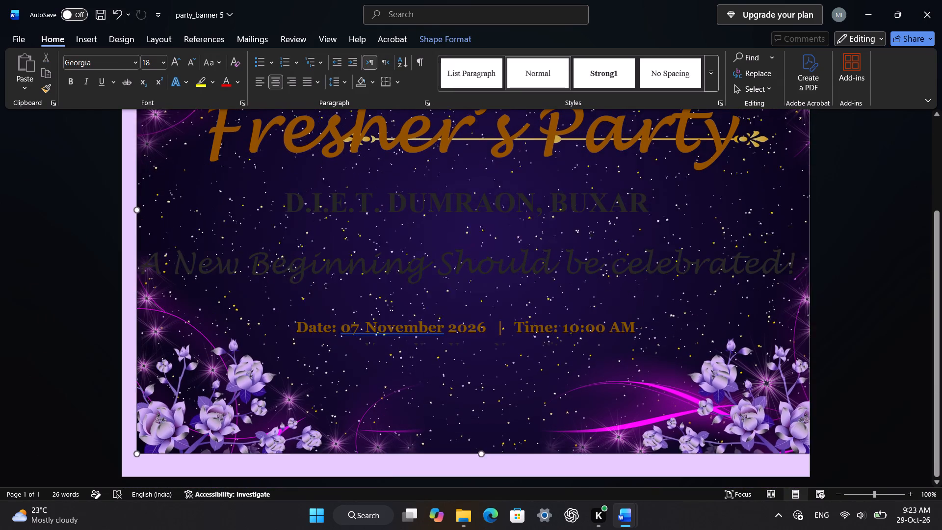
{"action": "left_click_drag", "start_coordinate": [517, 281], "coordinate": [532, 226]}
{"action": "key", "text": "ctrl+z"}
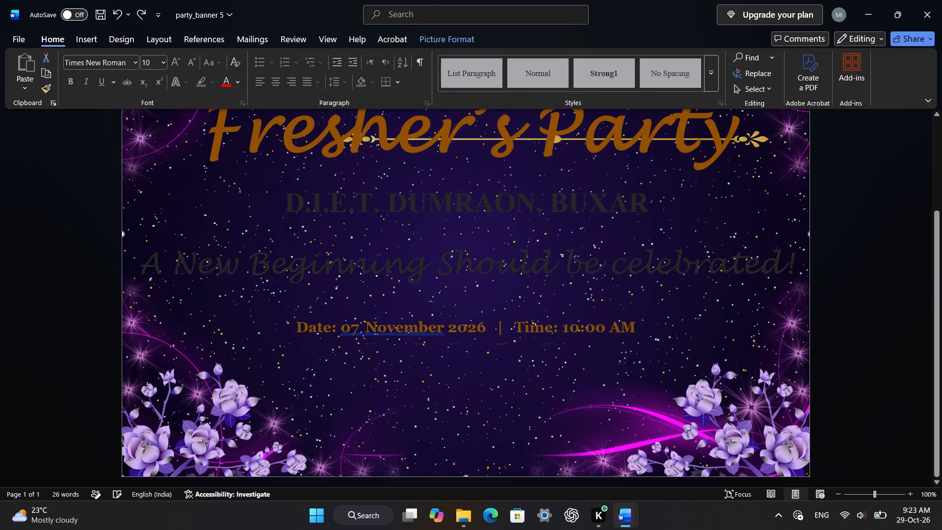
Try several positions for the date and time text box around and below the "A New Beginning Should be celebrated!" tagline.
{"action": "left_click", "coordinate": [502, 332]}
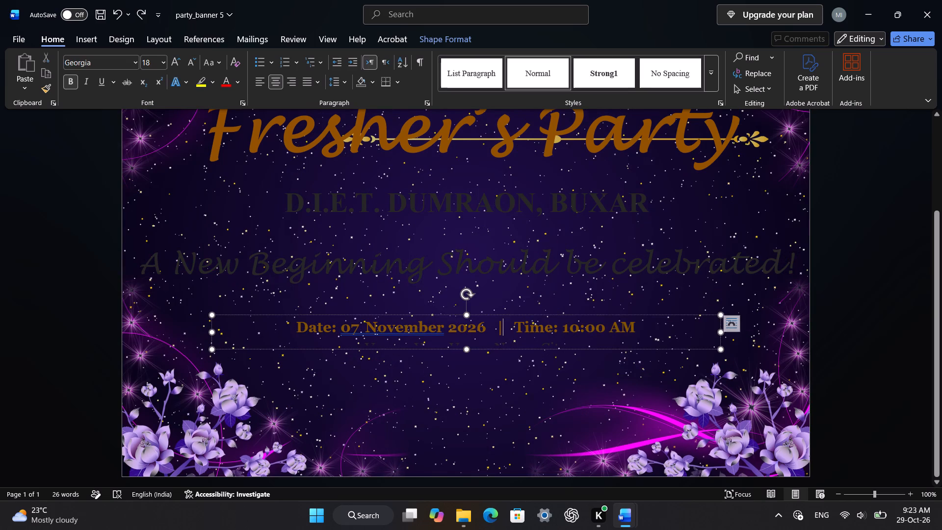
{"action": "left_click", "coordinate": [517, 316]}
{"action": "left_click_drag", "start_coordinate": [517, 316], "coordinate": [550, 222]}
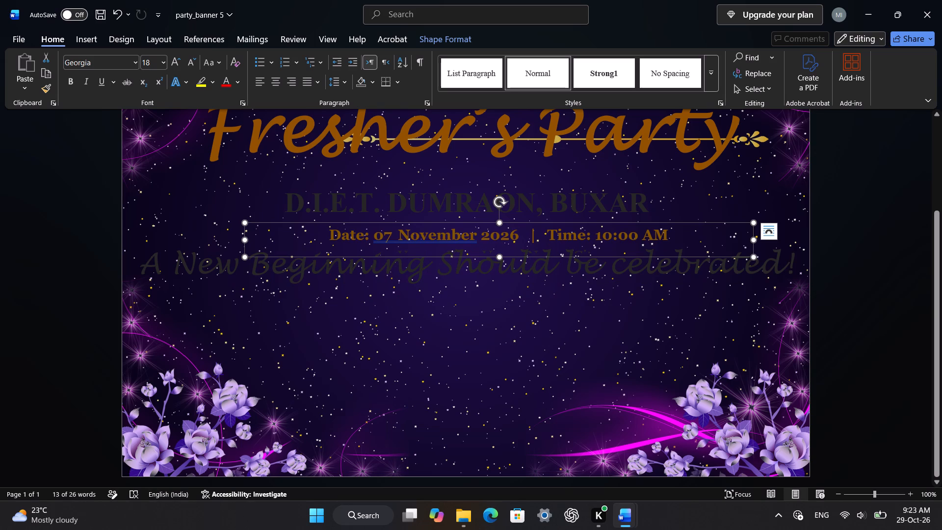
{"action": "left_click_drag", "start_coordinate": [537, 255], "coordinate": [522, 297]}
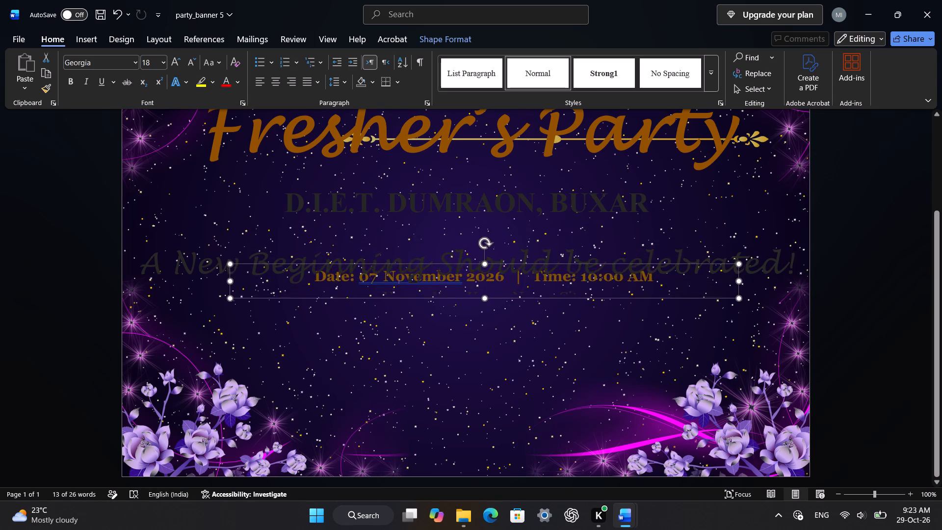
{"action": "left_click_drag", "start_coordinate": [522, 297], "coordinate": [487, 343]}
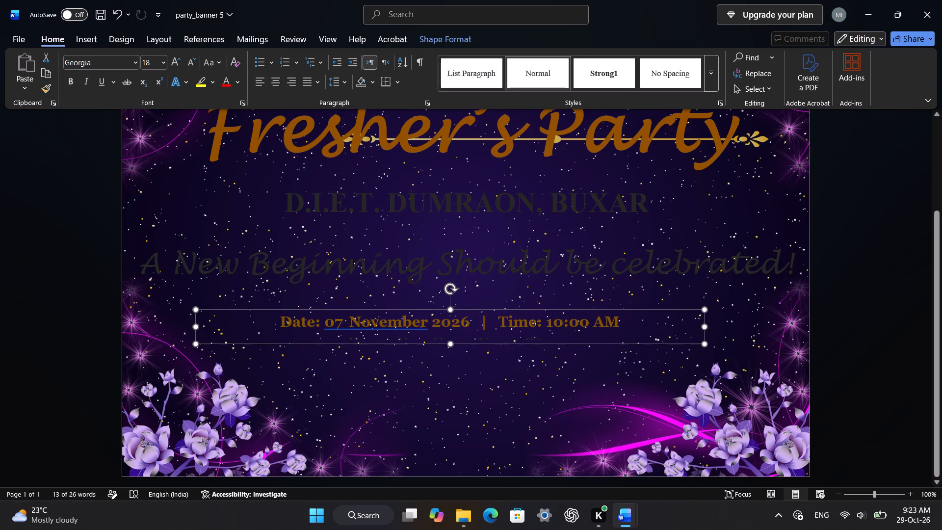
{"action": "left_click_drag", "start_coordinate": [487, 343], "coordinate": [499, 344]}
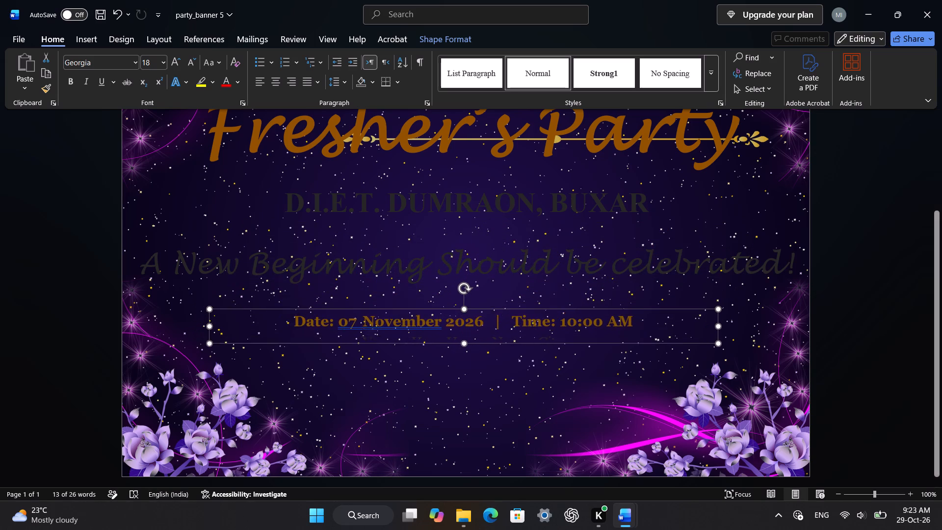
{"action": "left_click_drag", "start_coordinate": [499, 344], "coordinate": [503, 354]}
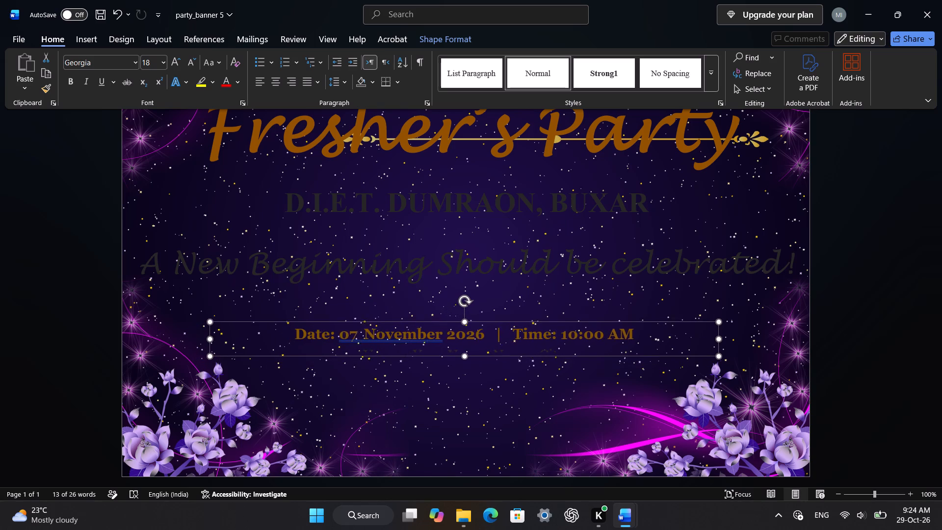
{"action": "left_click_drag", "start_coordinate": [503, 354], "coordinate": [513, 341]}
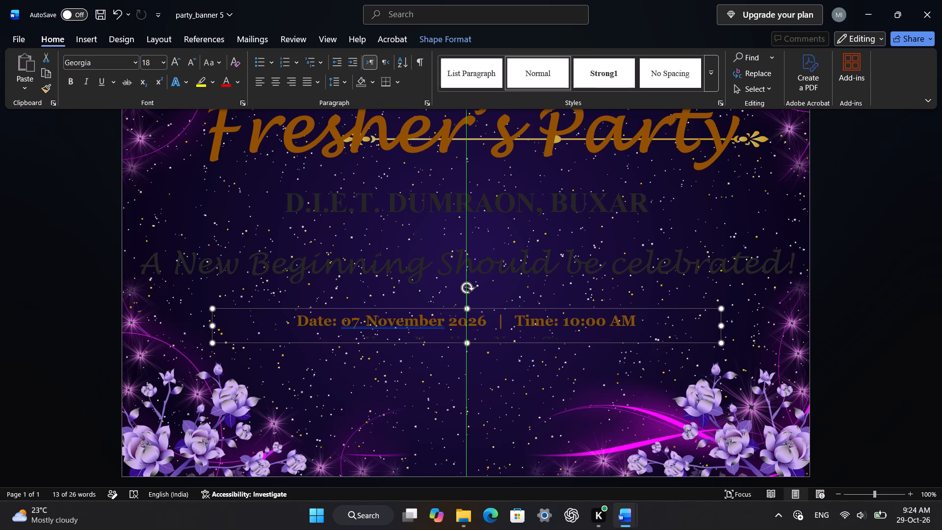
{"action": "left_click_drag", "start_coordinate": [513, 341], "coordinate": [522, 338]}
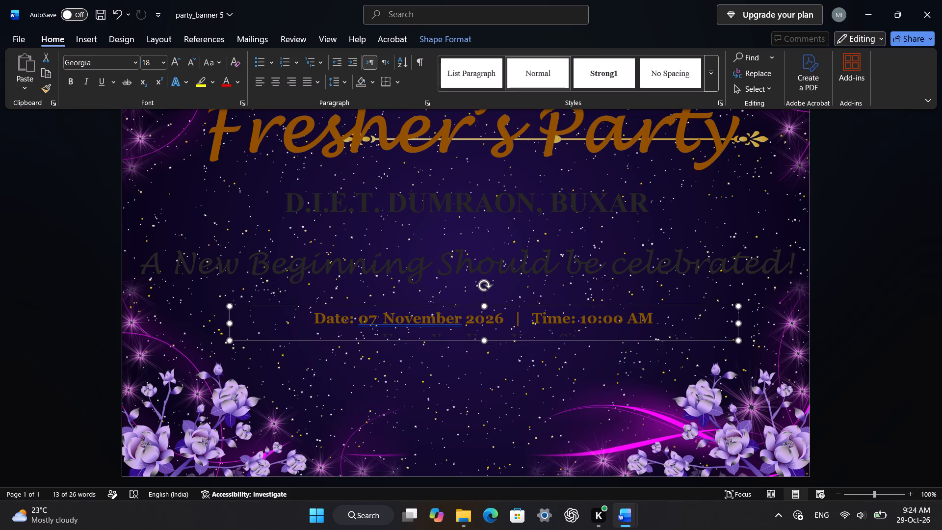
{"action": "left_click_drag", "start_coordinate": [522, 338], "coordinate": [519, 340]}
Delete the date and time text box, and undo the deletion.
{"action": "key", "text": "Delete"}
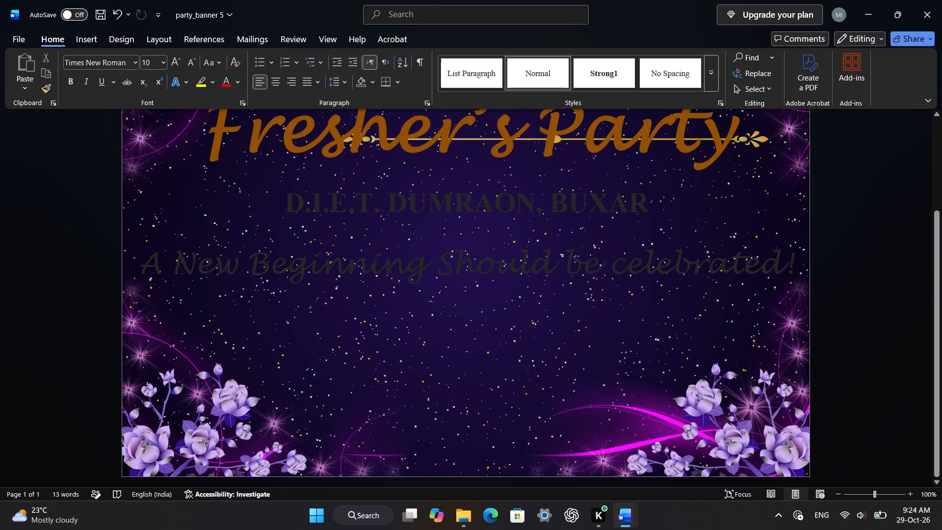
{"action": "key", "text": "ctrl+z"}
Close party_banner 5 without saving its changes, and close party_banner_1 as well.
{"action": "left_click", "coordinate": [941, 0]}
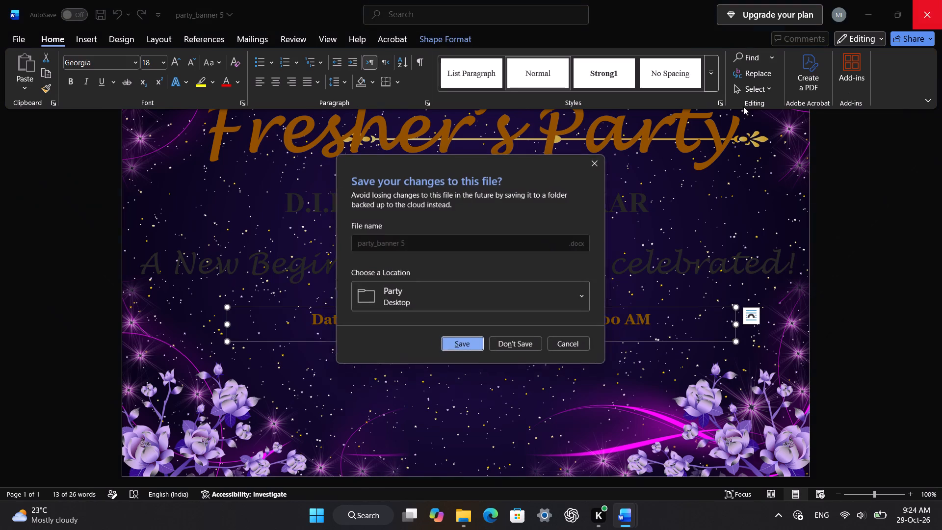
{"action": "left_click", "coordinate": [527, 340]}
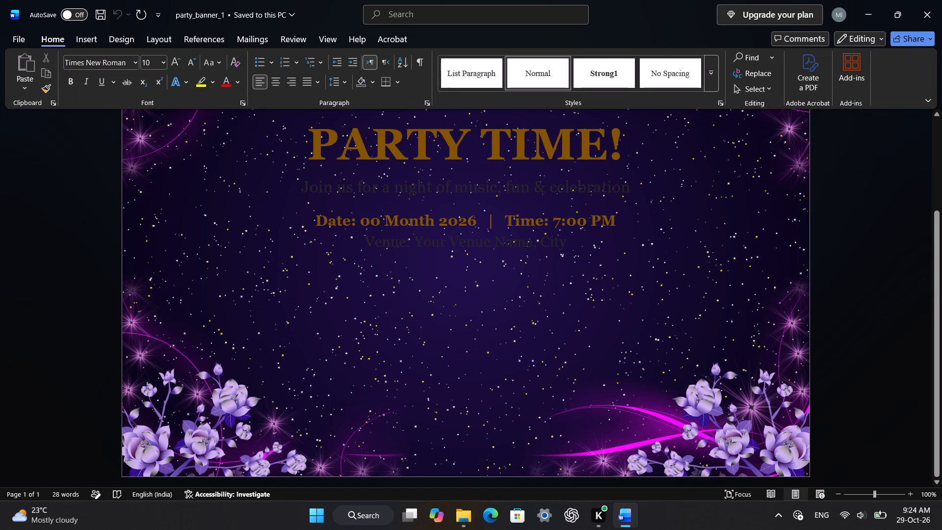
{"action": "left_click", "coordinate": [941, 1]}
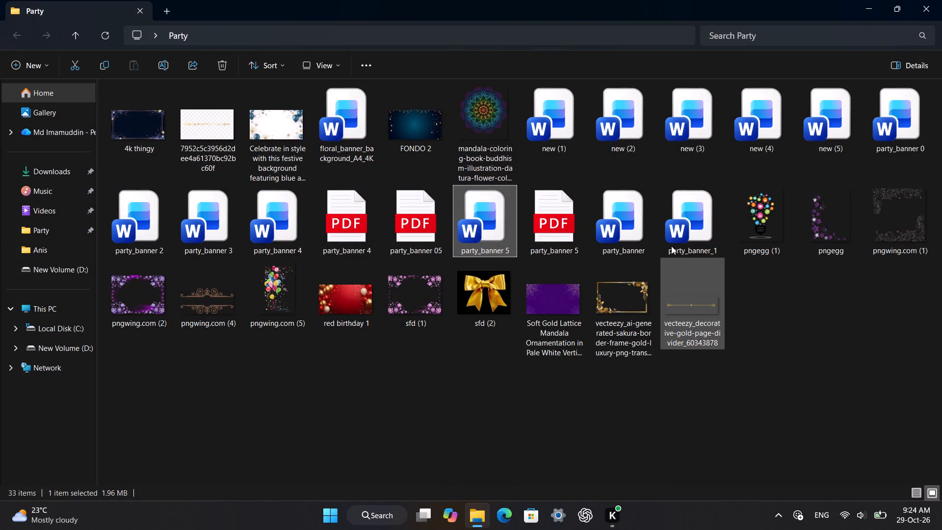
Reopen the party_banner 5 document from the Party folder at its date line.
{"action": "double_click", "coordinate": [505, 236]}
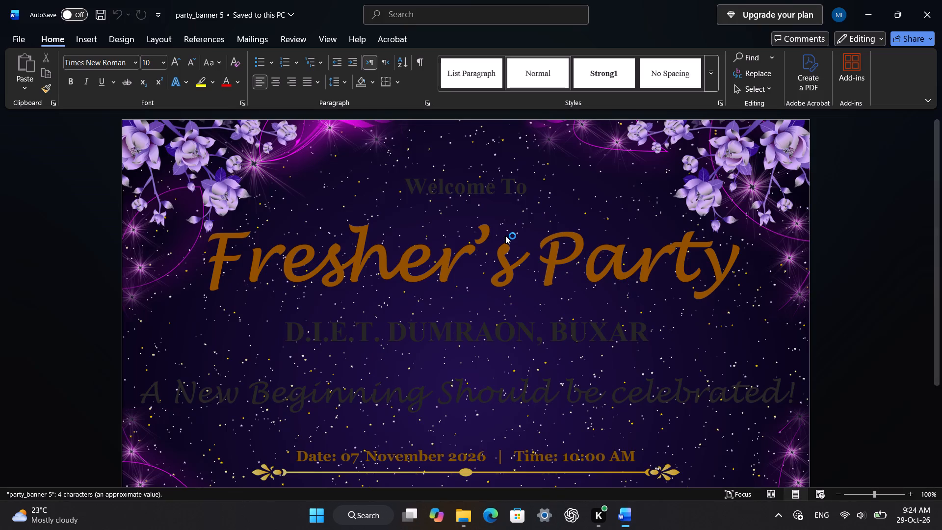
{"action": "scroll", "coordinate": [520, 332], "scroll_direction": "down", "scroll_amount": 1}
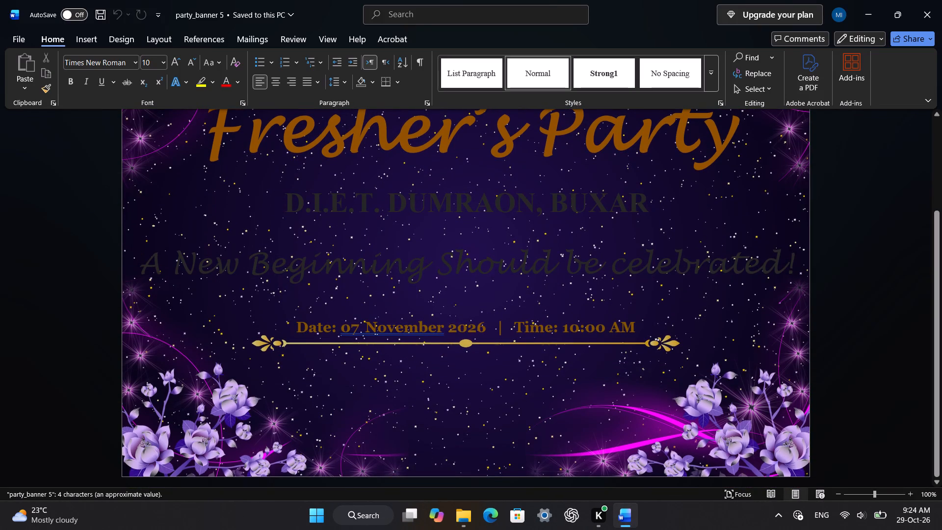
Move the gold divider down from the date line to between the flowers at the banner's bottom edge.
{"action": "left_click", "coordinate": [84, 34]}
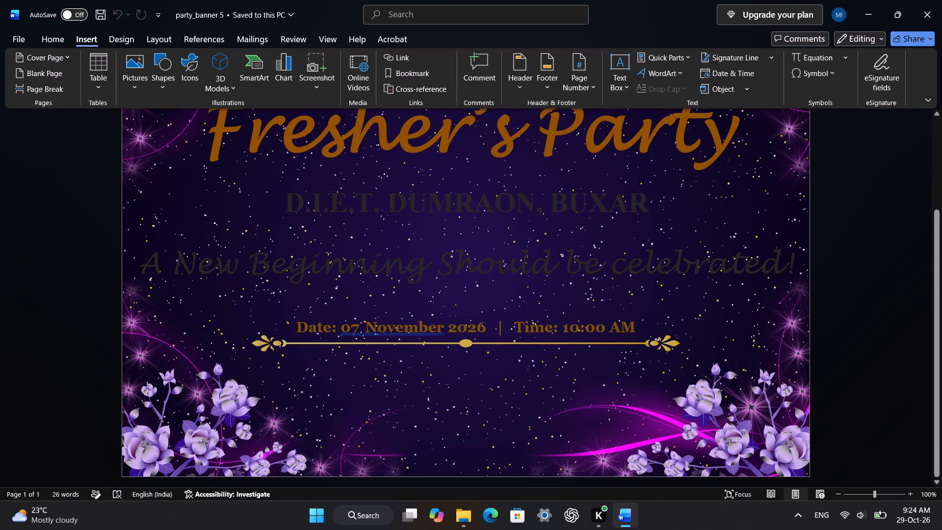
{"action": "left_click", "coordinate": [499, 331]}
{"action": "left_click", "coordinate": [499, 328]}
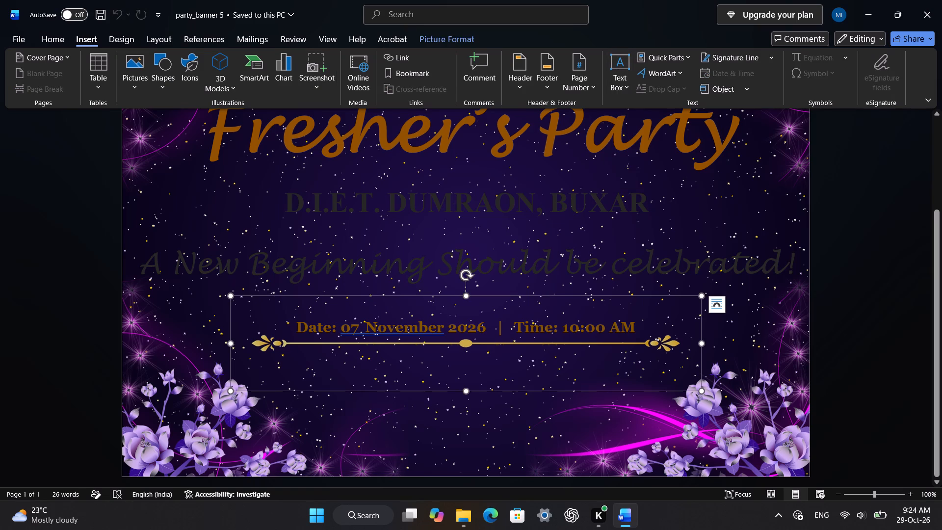
{"action": "left_click_drag", "start_coordinate": [499, 328], "coordinate": [484, 427]}
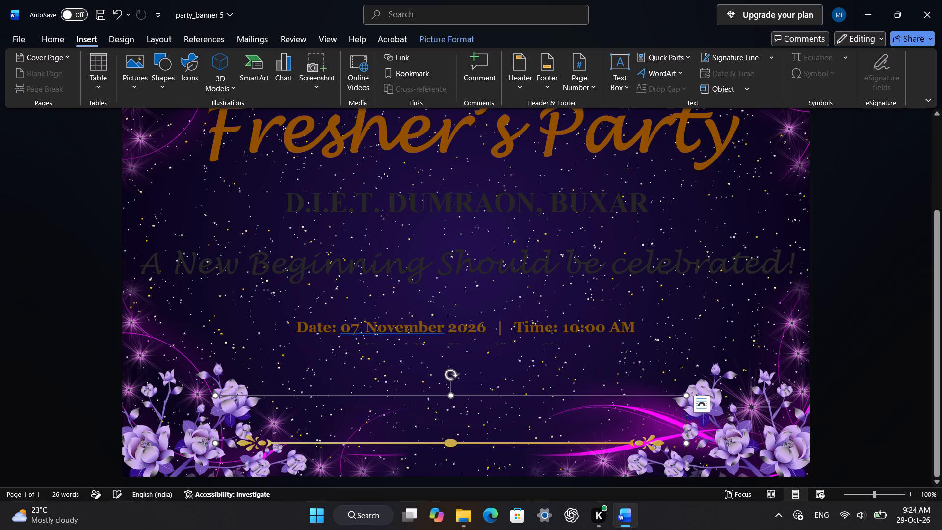
Copy the whole "Date: 07 November 2026 | Time: 10:00 AM" line from its text box.
{"action": "left_click", "coordinate": [504, 334]}
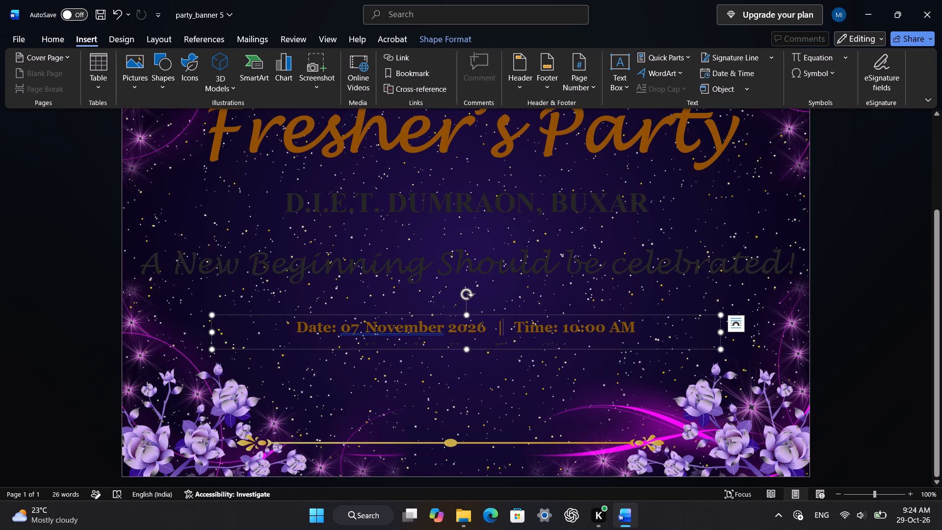
{"action": "left_click_drag", "start_coordinate": [639, 326], "coordinate": [604, 326]}
{"action": "left_click_drag", "start_coordinate": [604, 326], "coordinate": [379, 331]}
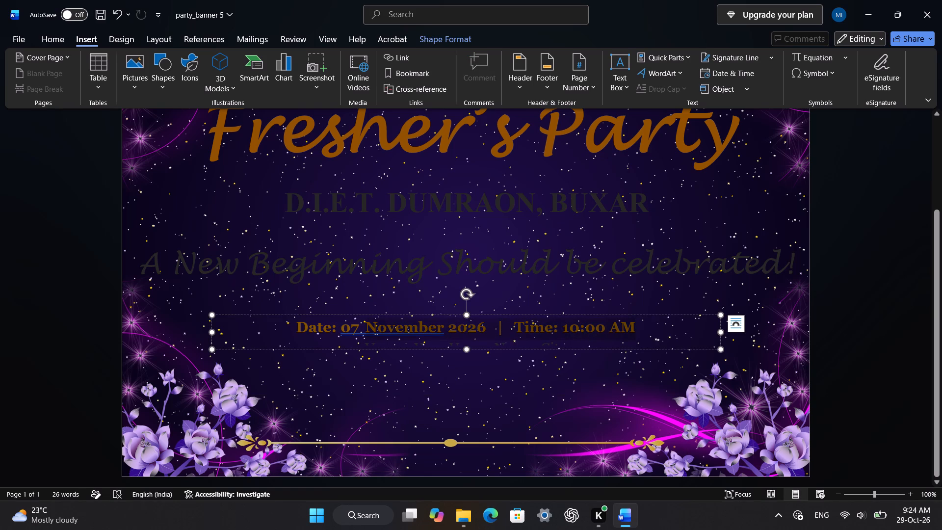
{"action": "left_click_drag", "start_coordinate": [379, 331], "coordinate": [299, 334]}
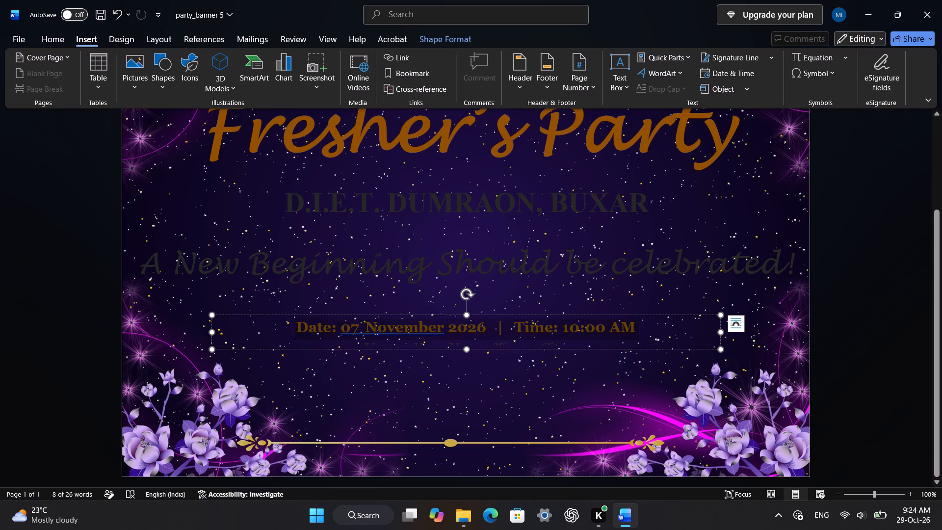
{"action": "left_click", "coordinate": [57, 39]}
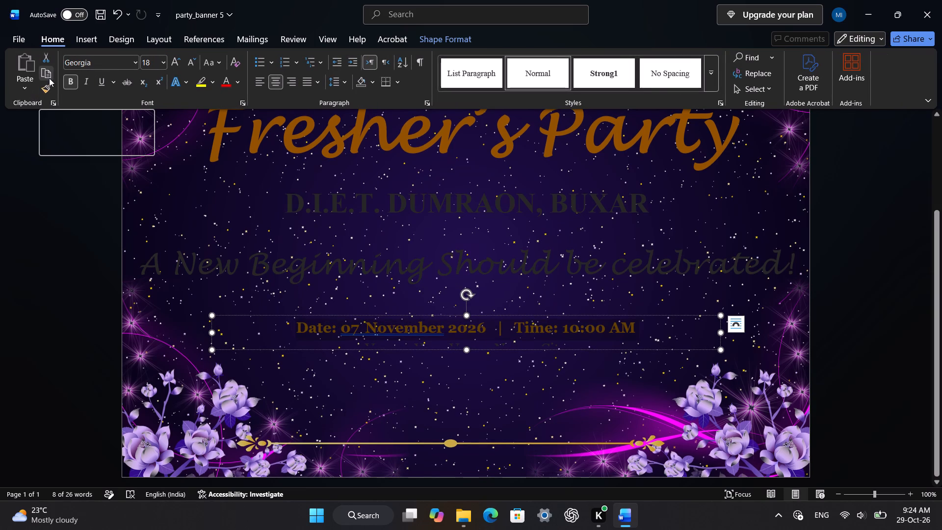
{"action": "right_click", "coordinate": [48, 70]}
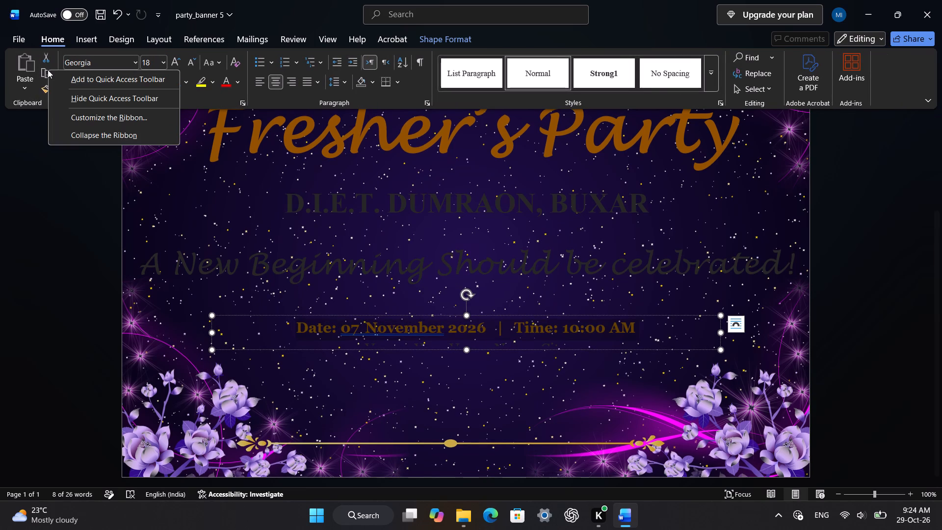
{"action": "left_click", "coordinate": [41, 71]}
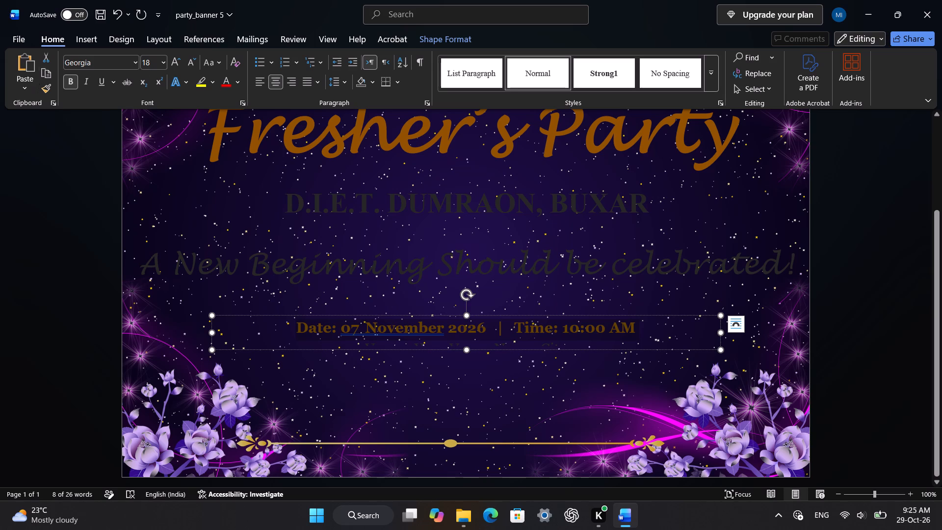
Create a new blank document.
{"action": "left_click", "coordinate": [93, 41]}
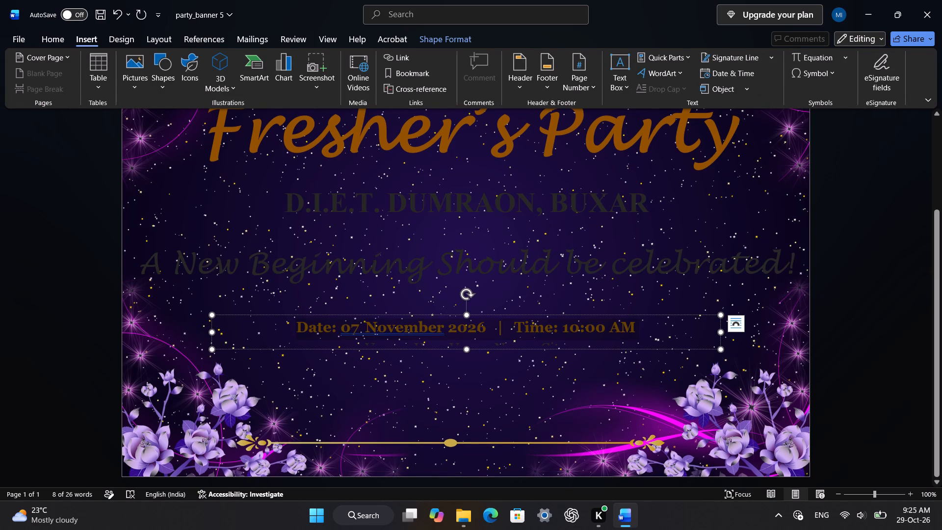
{"action": "left_click", "coordinate": [17, 39]}
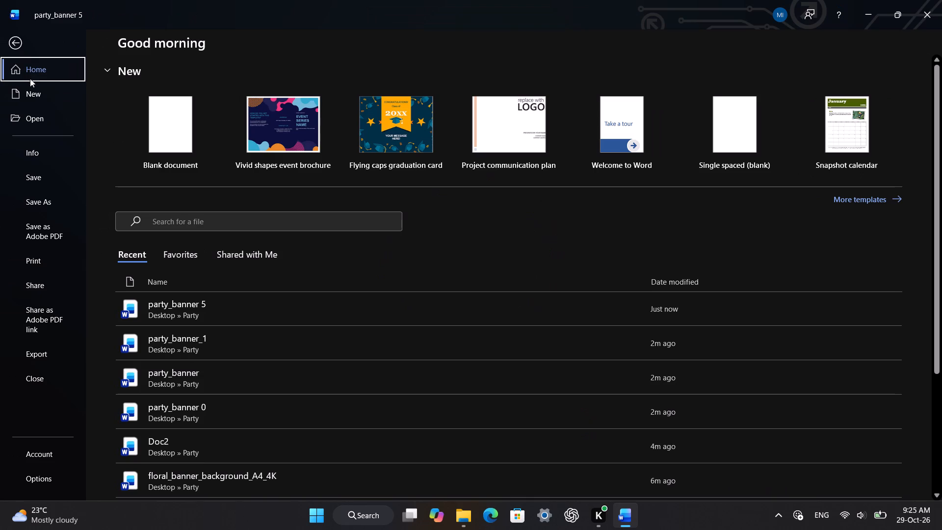
{"action": "left_click", "coordinate": [30, 93]}
{"action": "left_click", "coordinate": [167, 124]}
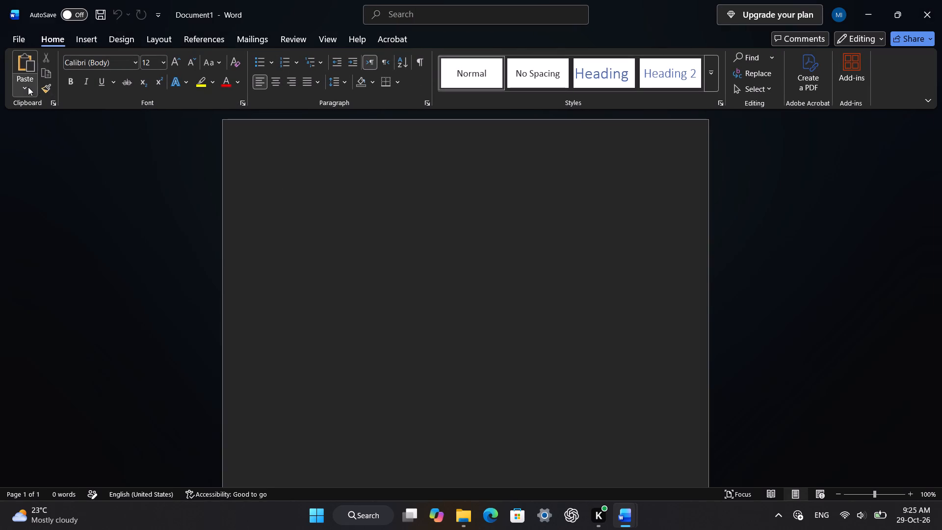
Paste the copied date and time line into the blank document as a picture.
{"action": "left_click", "coordinate": [28, 87]}
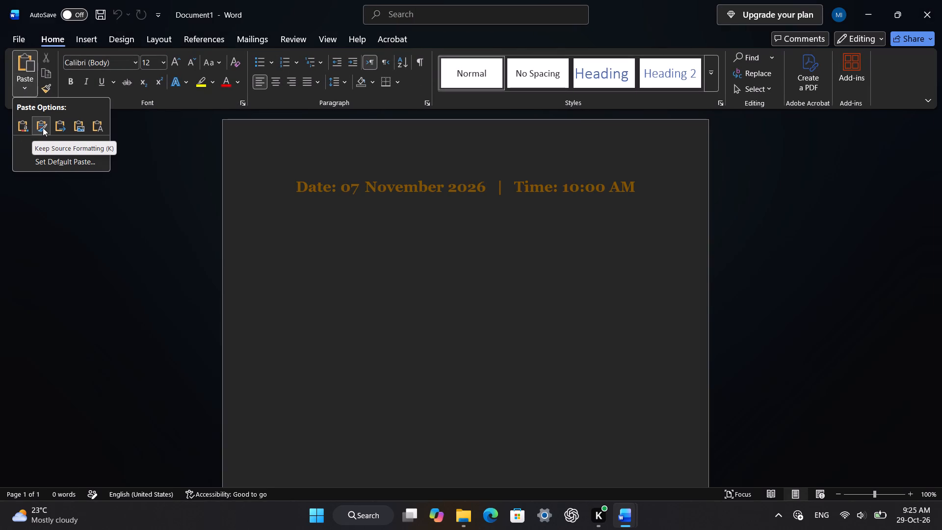
{"action": "left_click", "coordinate": [75, 130]}
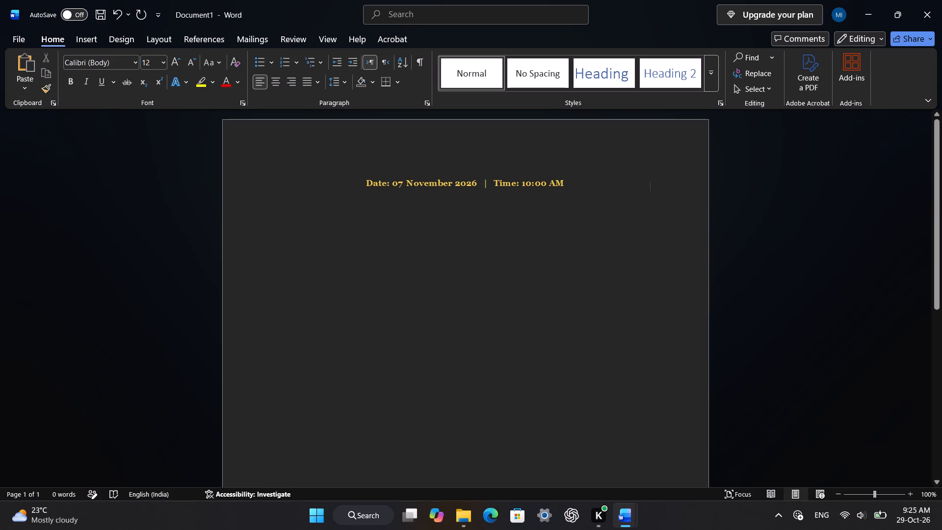
Check the print preview of the new document with the pasted date line, and return to editing.
{"action": "key", "text": "p"}
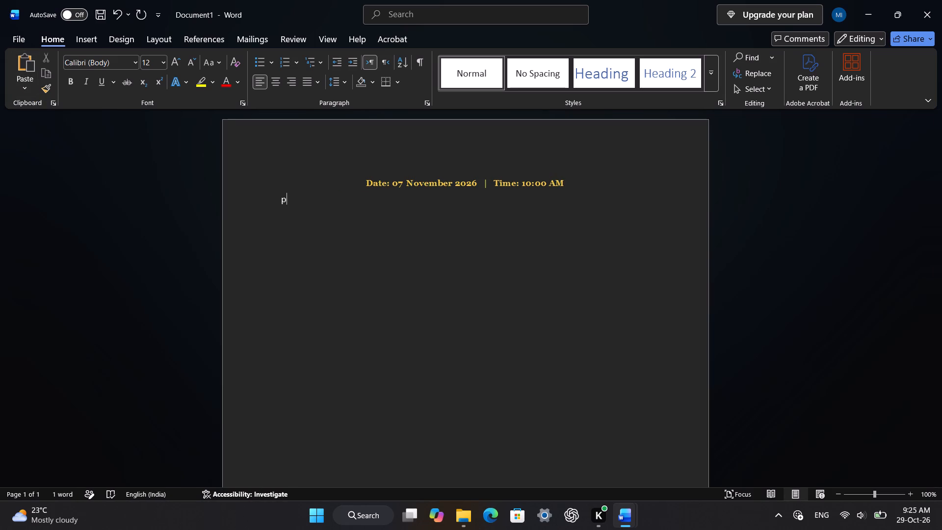
{"action": "key", "text": "ctrl+p"}
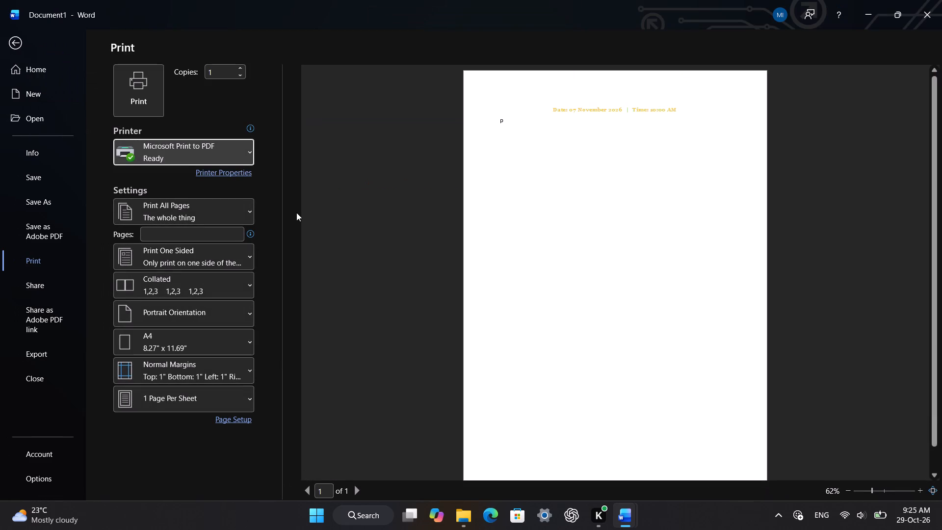
{"action": "left_click", "coordinate": [8, 43]}
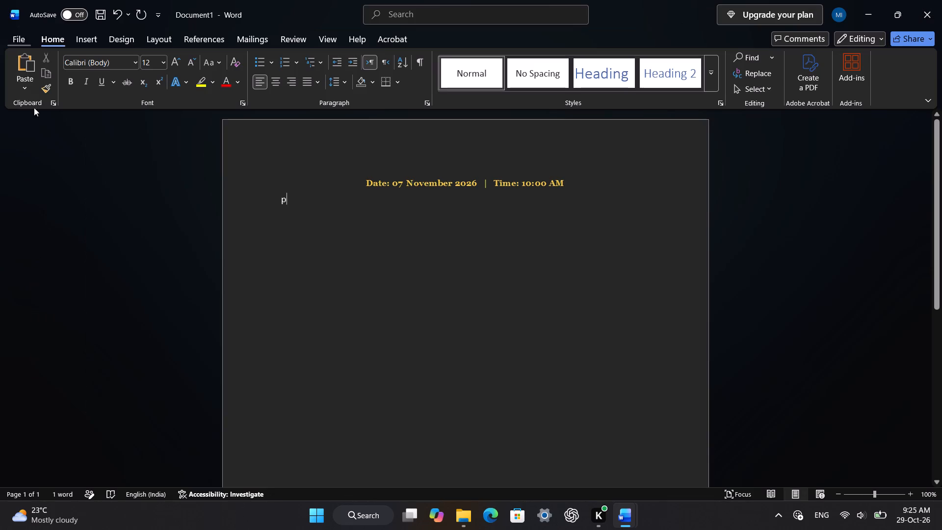
Paste the copied date and time line again as formatted text below the picture.
{"action": "left_click", "coordinate": [21, 86]}
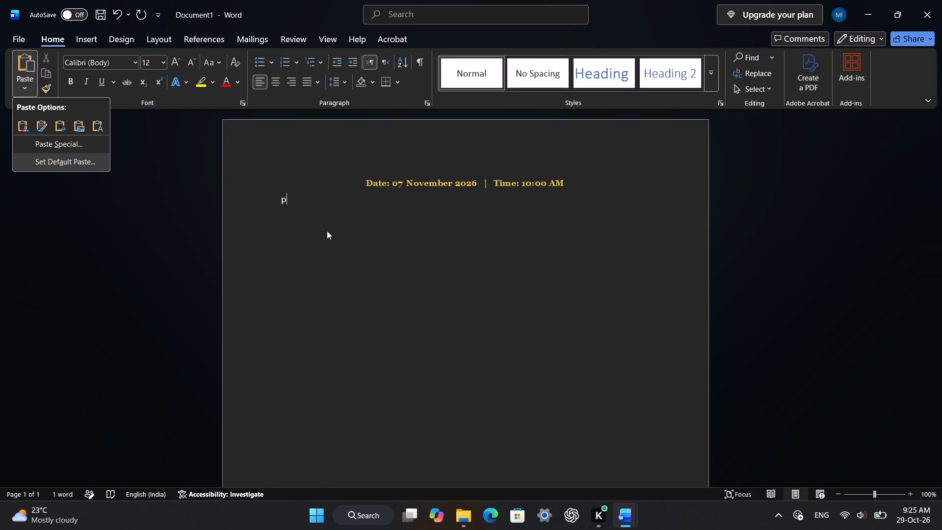
{"action": "left_click", "coordinate": [327, 231]}
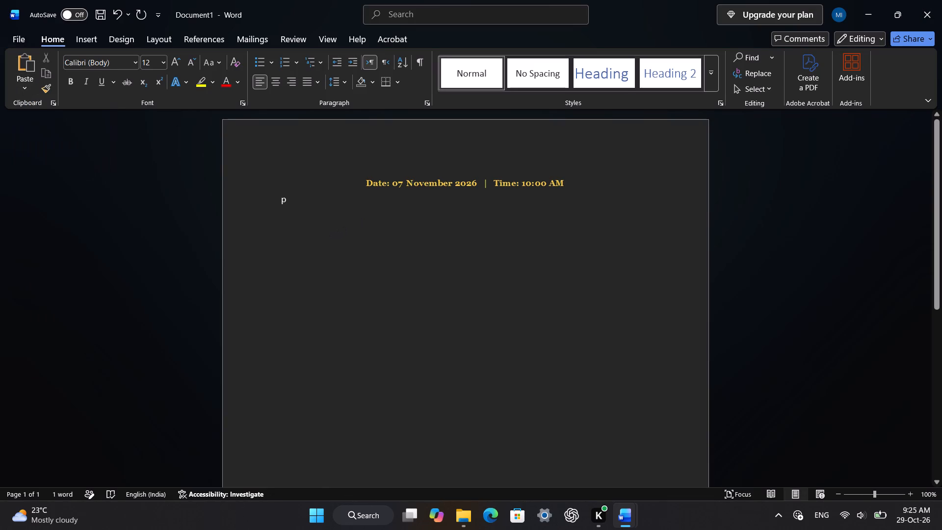
{"action": "key", "text": "ctrl+v"}
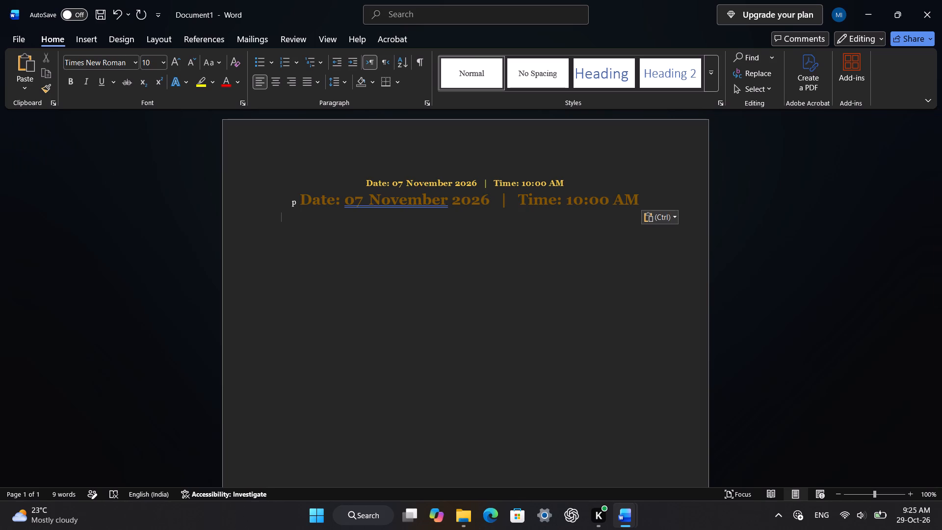
Check the print preview of the new document with the picture and text versions of the date line, and return to editing.
{"action": "key", "text": "ctrl+p"}
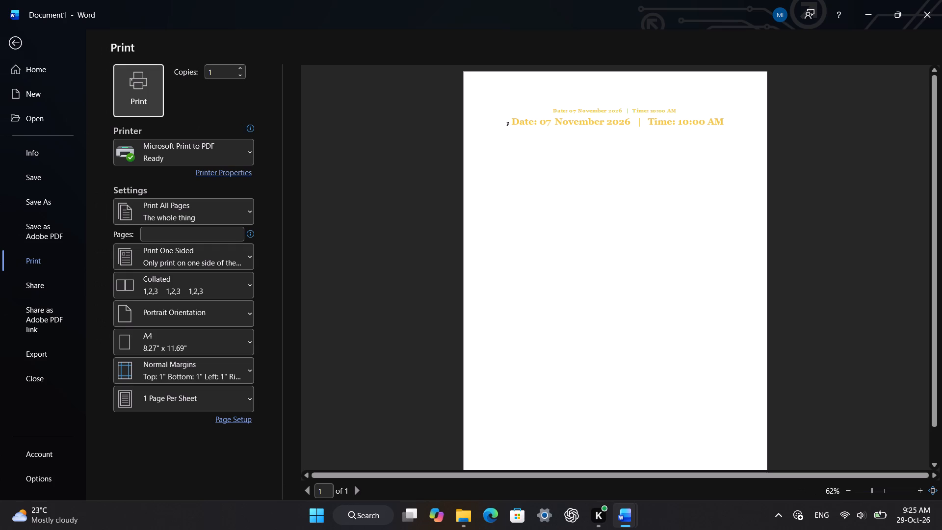
{"action": "scroll", "coordinate": [545, 252], "scroll_direction": "up", "scroll_amount": 4, "text": "ctrl"}
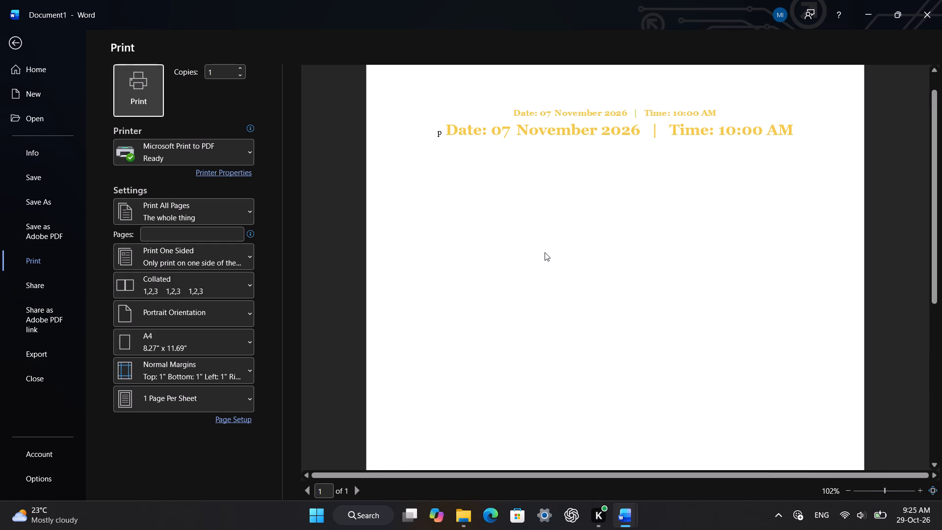
{"action": "scroll", "coordinate": [545, 252], "scroll_direction": "up", "scroll_amount": 4, "text": "ctrl"}
{"action": "scroll", "coordinate": [545, 252], "scroll_direction": "down", "scroll_amount": 9, "text": "ctrl"}
{"action": "left_click_drag", "start_coordinate": [863, 0], "coordinate": [924, 7]}
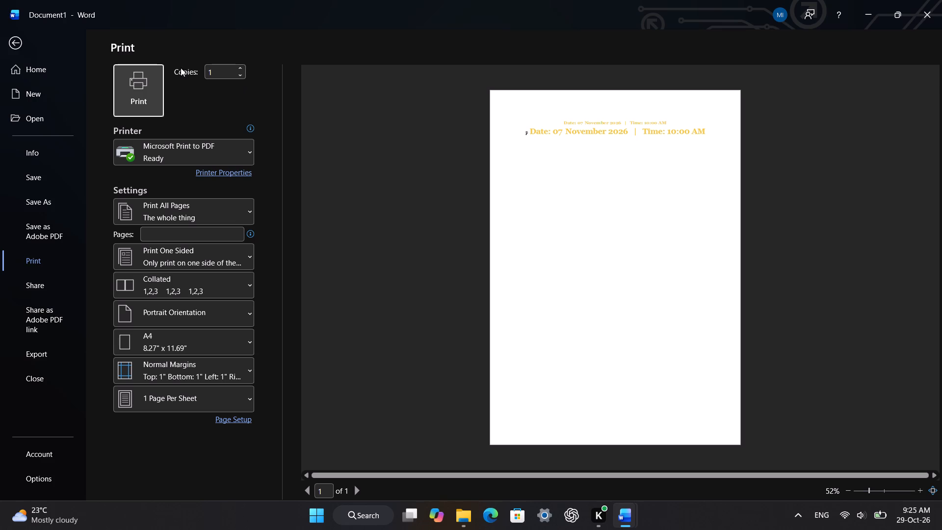
{"action": "left_click", "coordinate": [16, 38]}
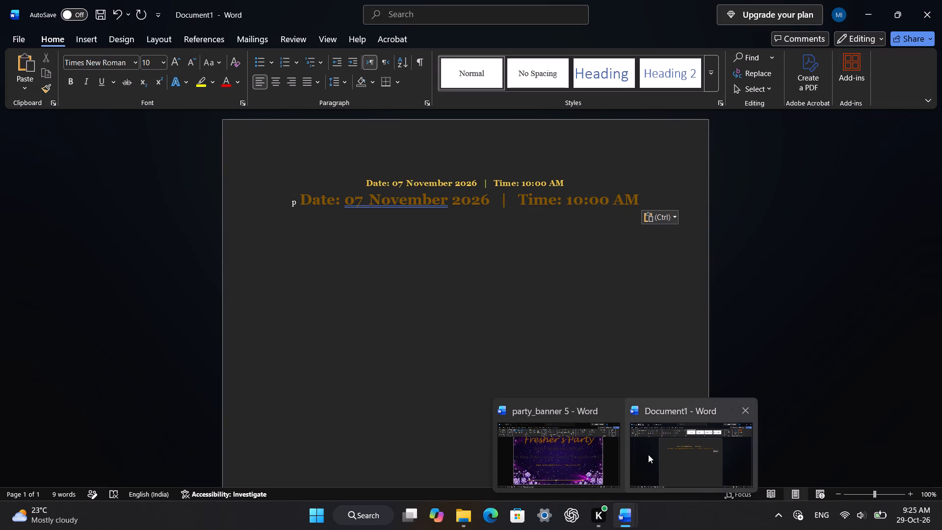
Switch to the party_banner 5 document and set the date line's text box to No Fill.
{"action": "left_click", "coordinate": [560, 453]}
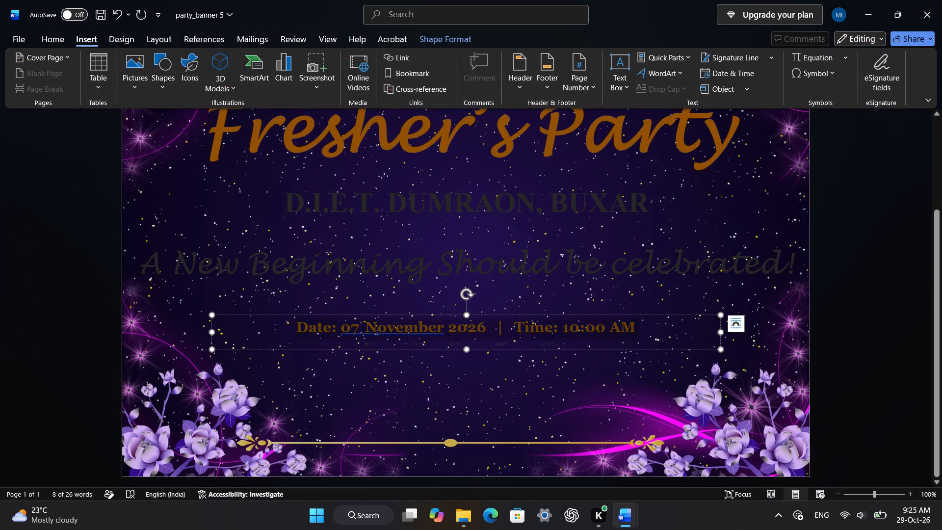
{"action": "left_click", "coordinate": [513, 346]}
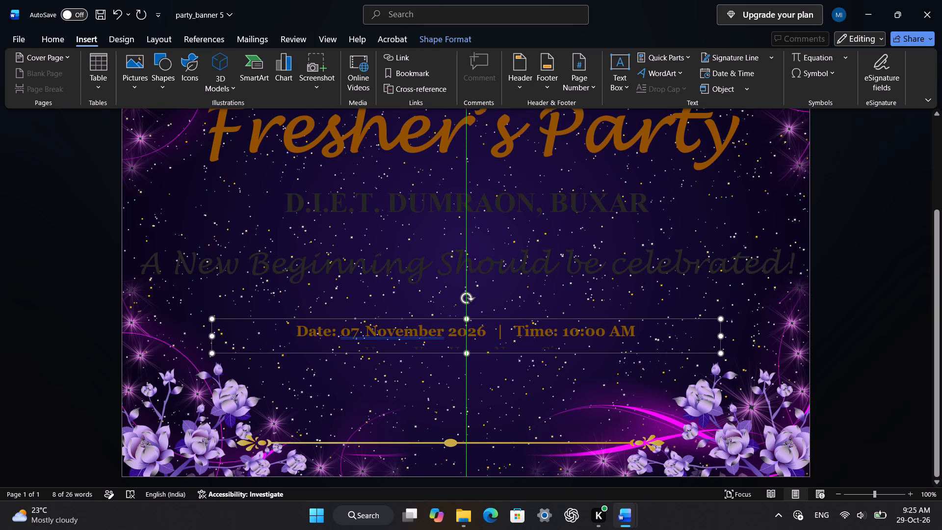
{"action": "left_click", "coordinate": [601, 331]}
{"action": "key", "text": "ctrl+a"}
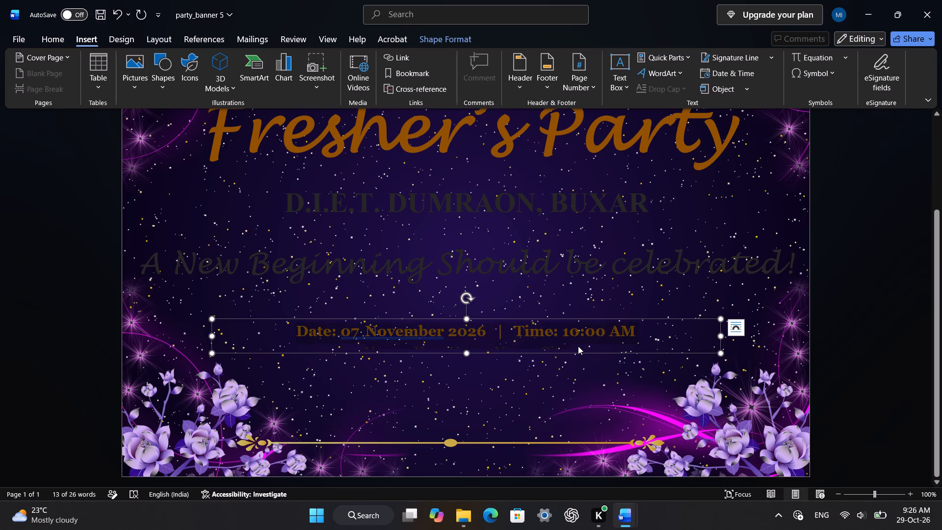
{"action": "left_click", "coordinate": [447, 43]}
{"action": "left_click", "coordinate": [327, 53]}
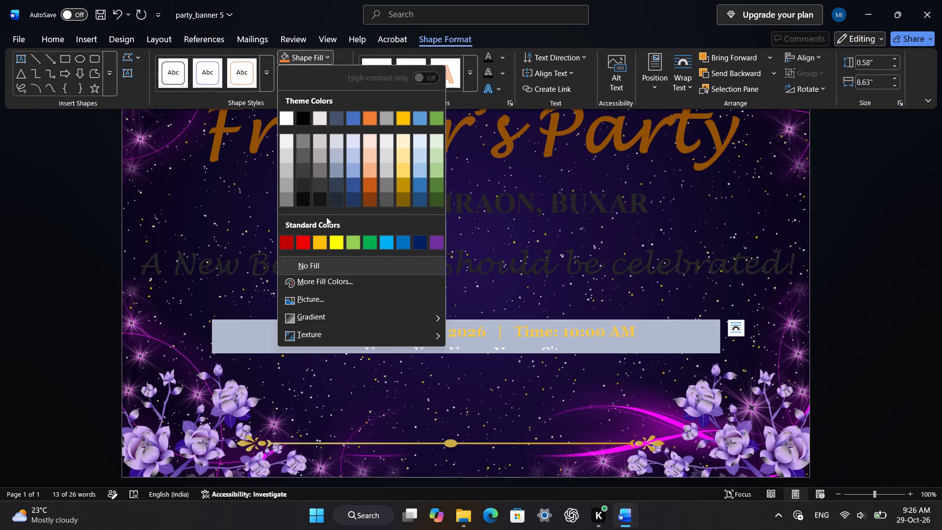
{"action": "left_click", "coordinate": [314, 268]}
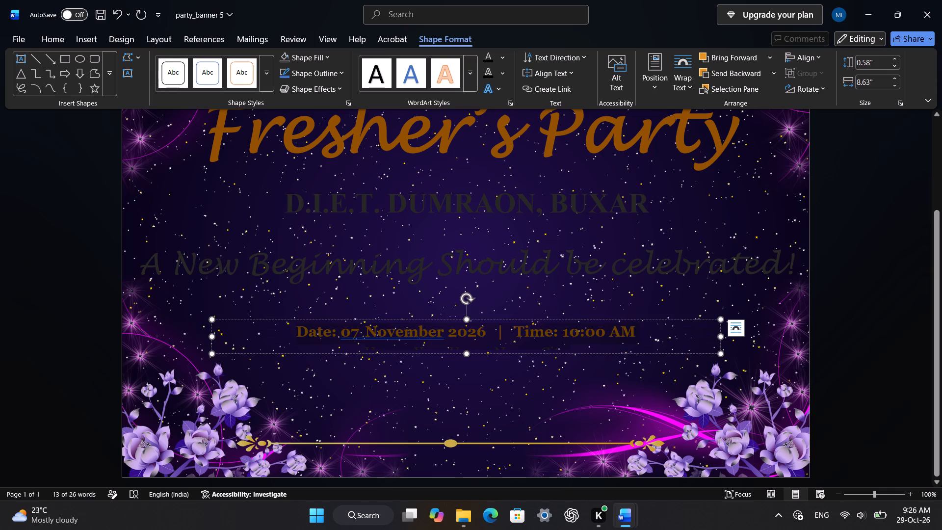
Replace the contents of the banner's date text box with the copied date and time line.
{"action": "key", "text": "BackSpace"}
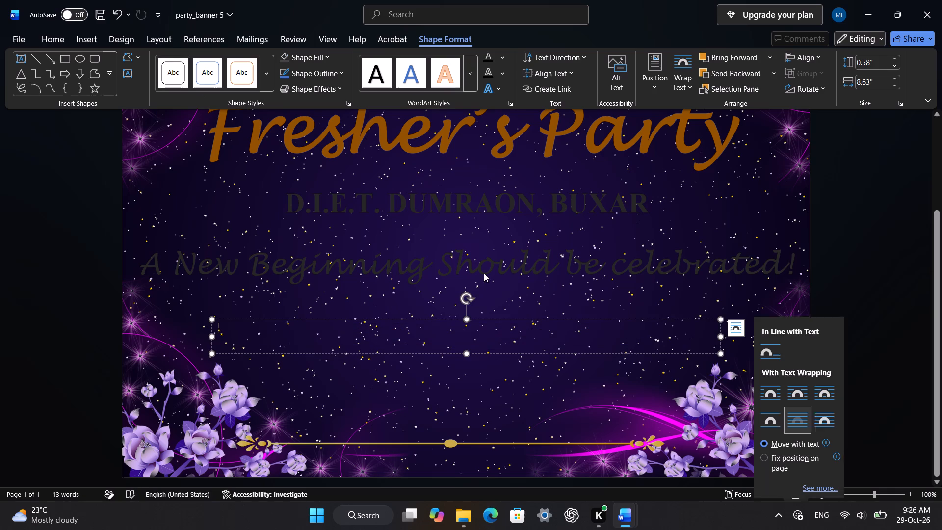
{"action": "key", "text": "v"}
{"action": "left_click", "coordinate": [362, 332]}
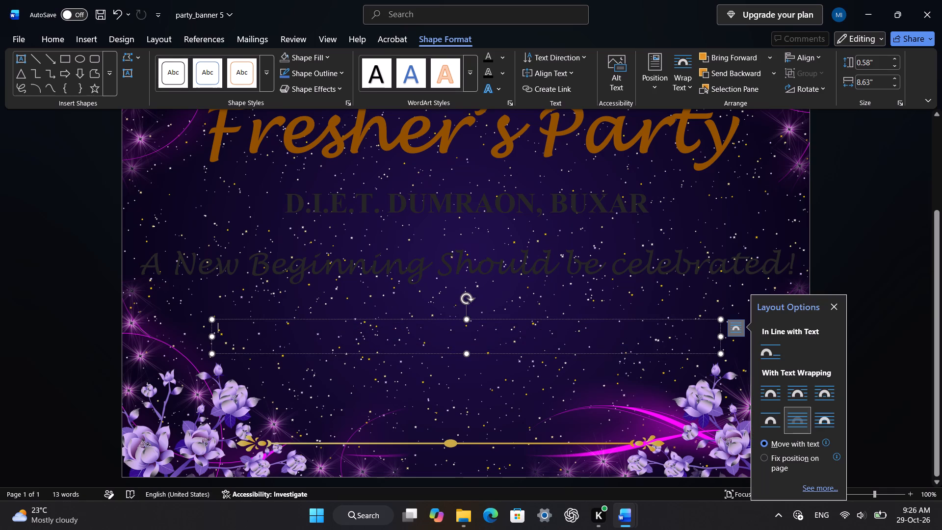
{"action": "key", "text": "ctrl+v"}
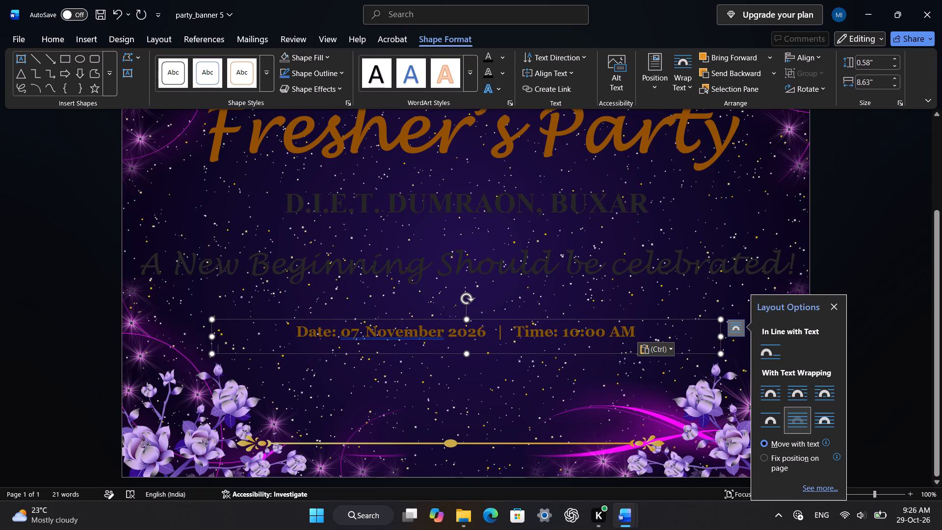
{"action": "left_click", "coordinate": [403, 321]}
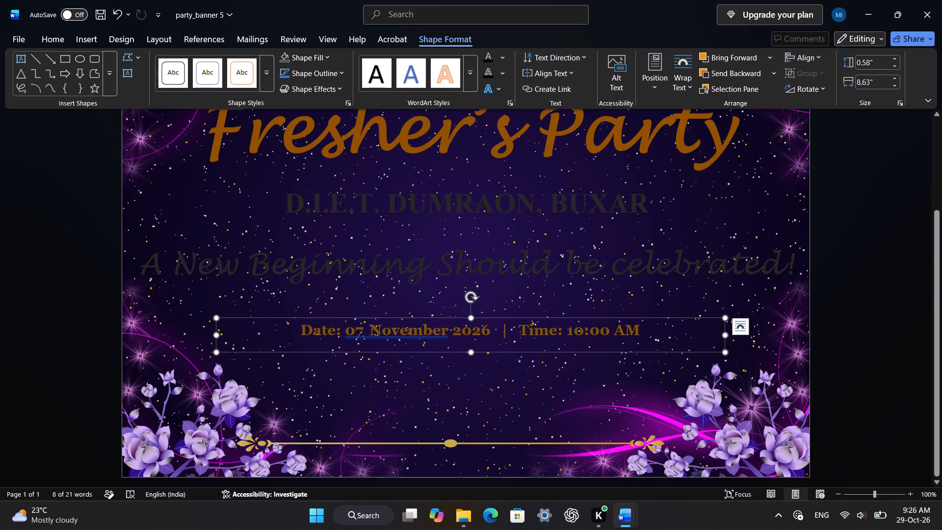
Check the banner with the repasted date line in the print preview, and return to editing.
{"action": "key", "text": "ctrl+p"}
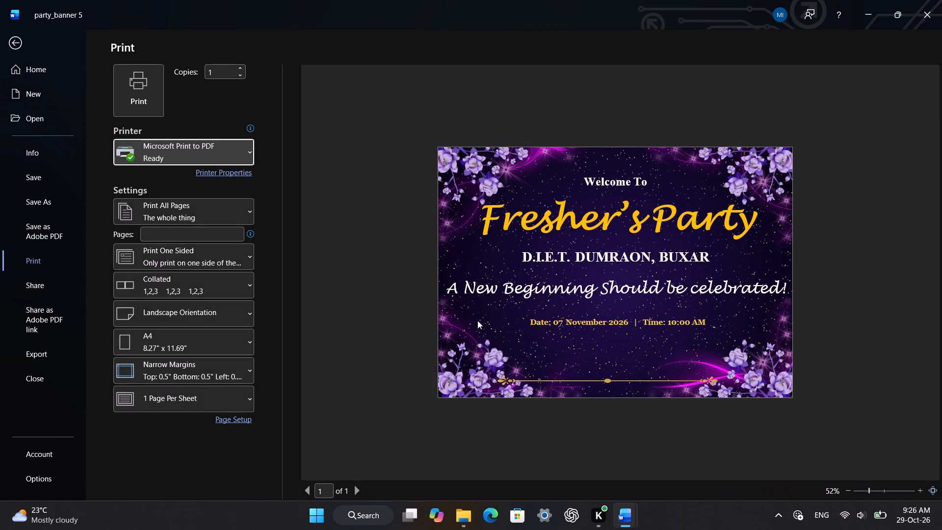
{"action": "scroll", "coordinate": [562, 322], "scroll_direction": "up", "scroll_amount": 3, "text": "ctrl"}
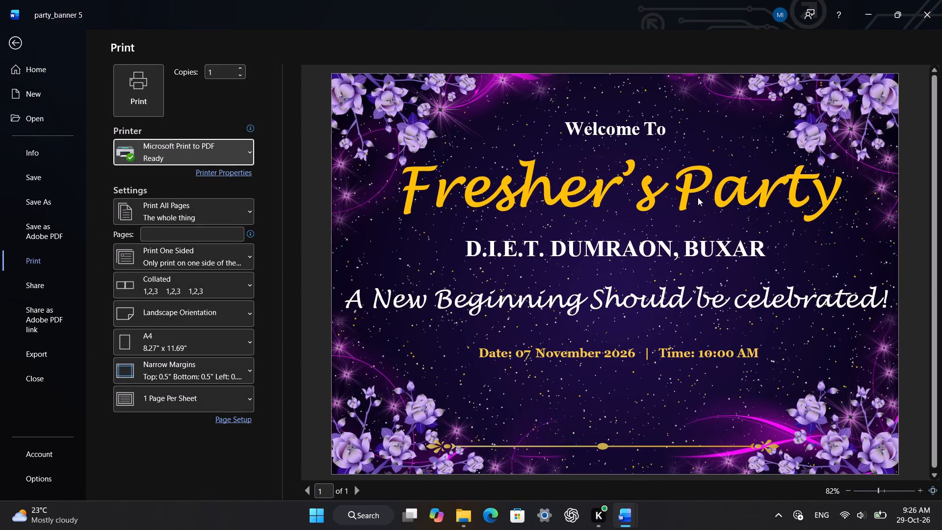
{"action": "left_click", "coordinate": [14, 44]}
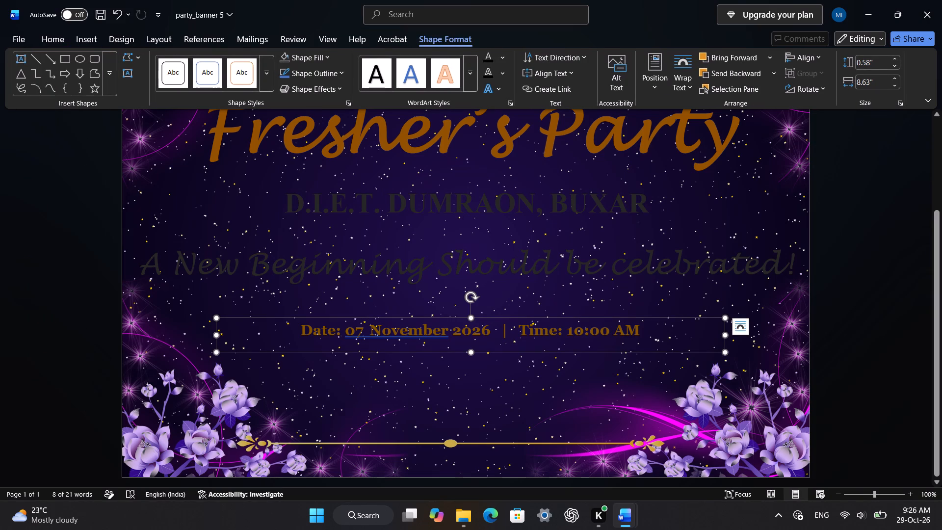
Resize the date text box to a height of about 0.51", raising its top edge slightly.
{"action": "left_click", "coordinate": [522, 327]}
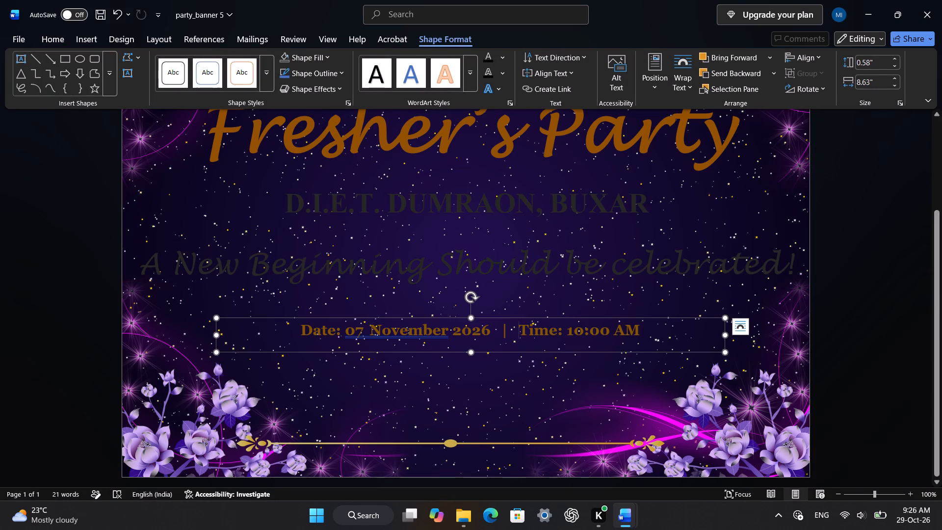
{"action": "left_click_drag", "start_coordinate": [471, 318], "coordinate": [471, 316]}
{"action": "left_click_drag", "start_coordinate": [471, 316], "coordinate": [470, 312]}
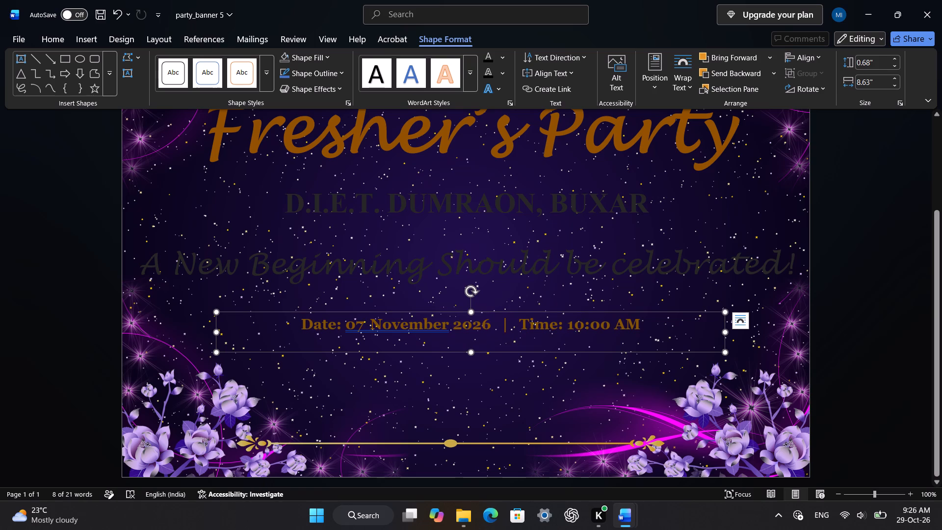
{"action": "left_click_drag", "start_coordinate": [471, 350], "coordinate": [470, 320]}
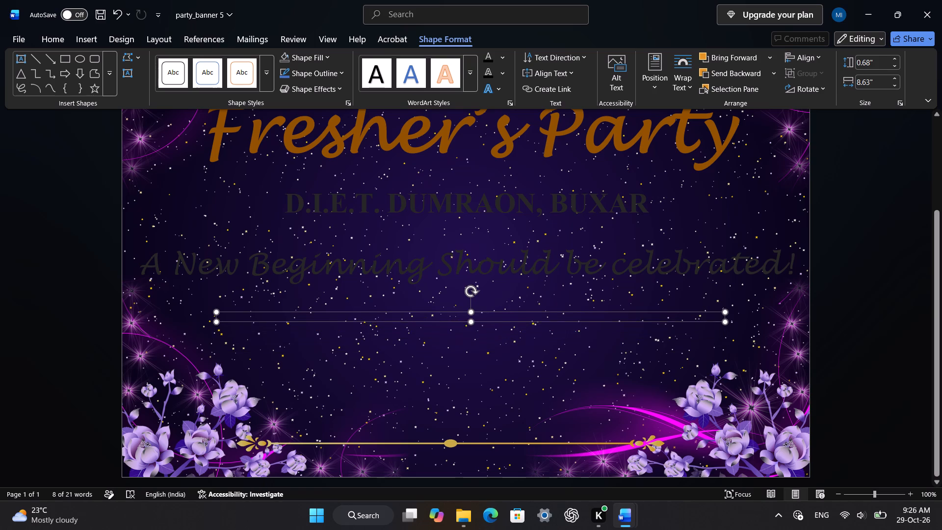
{"action": "left_click_drag", "start_coordinate": [470, 320], "coordinate": [476, 342]}
Delete the extra space between 07 and November in the date line.
{"action": "left_click", "coordinate": [370, 327]}
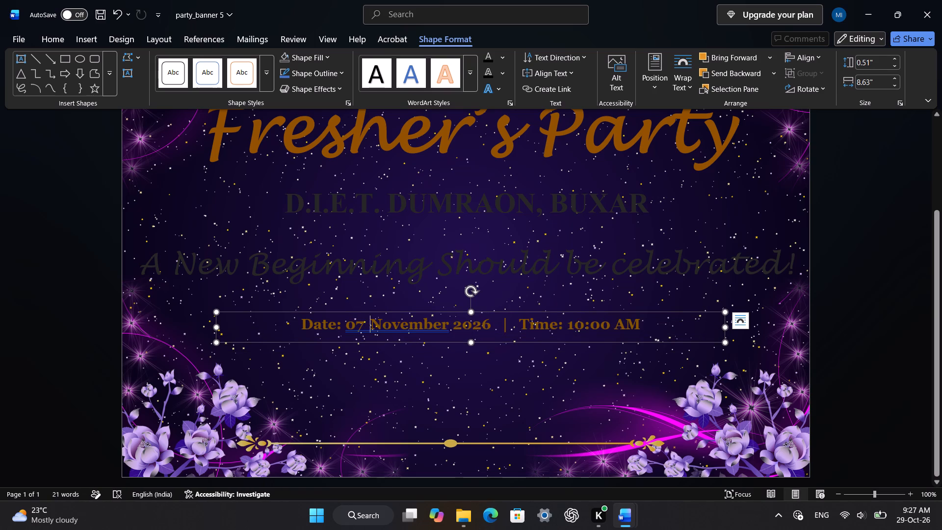
{"action": "key", "text": "BackSpace"}
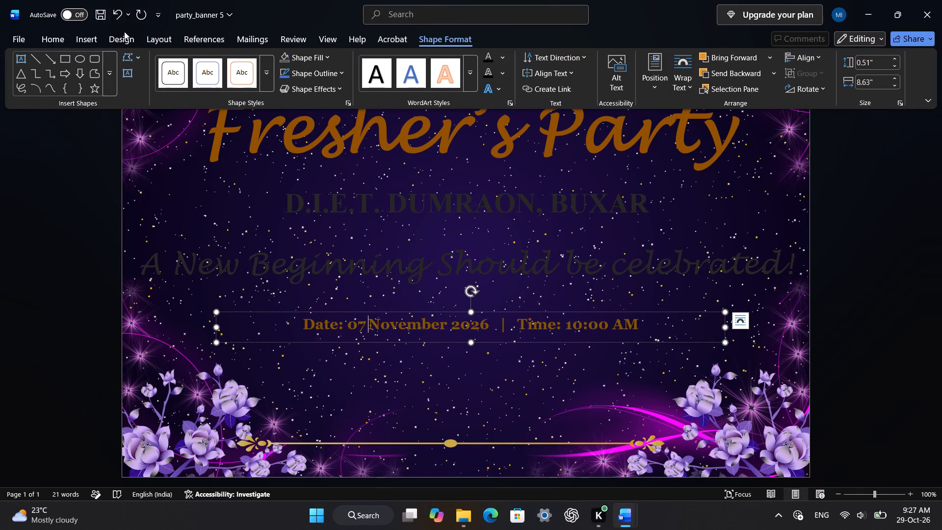
Set the date text box to No Fill and No Outline.
{"action": "left_click", "coordinate": [298, 63]}
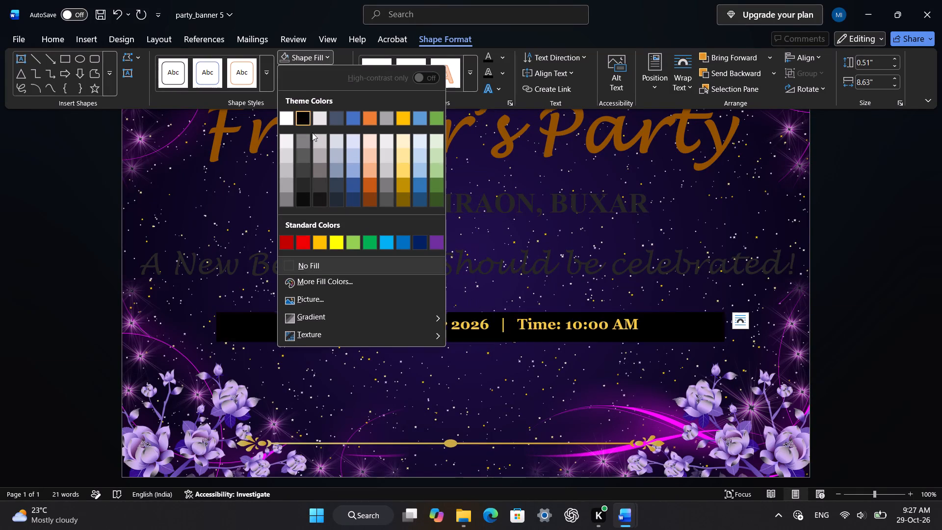
{"action": "left_click", "coordinate": [304, 265]}
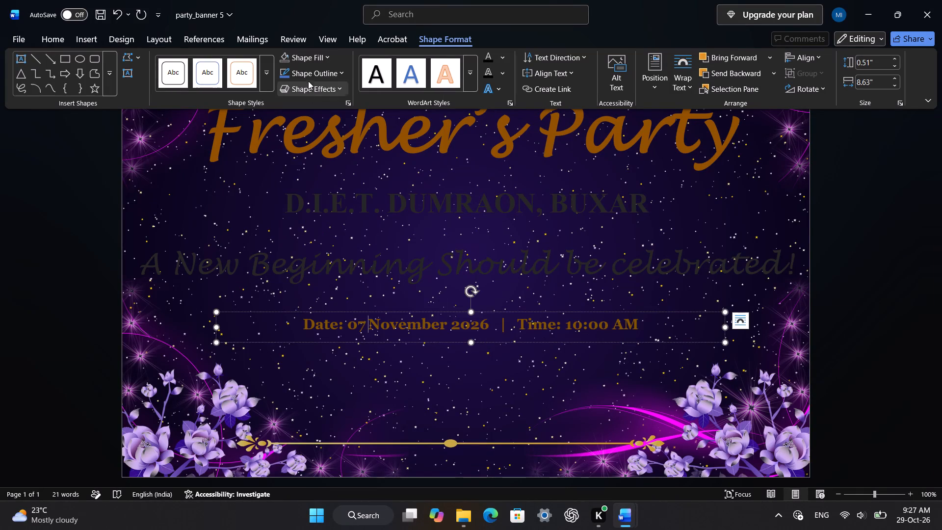
{"action": "left_click", "coordinate": [308, 74]}
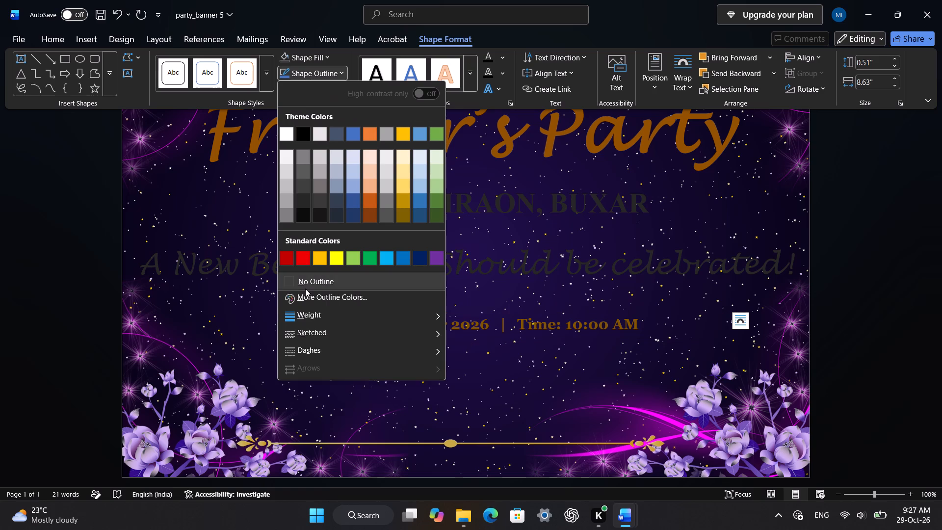
{"action": "left_click", "coordinate": [306, 284]}
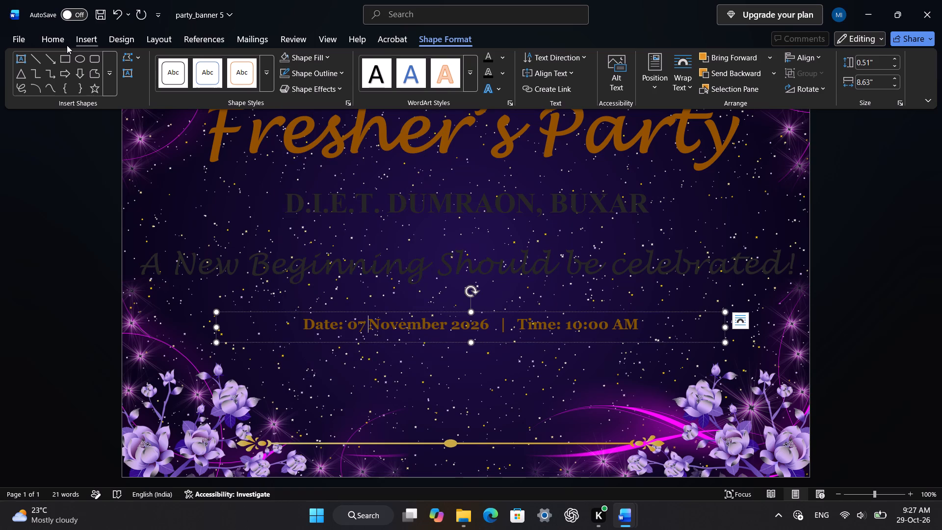
Align the date text box to the horizontal center of the margins.
{"action": "left_click", "coordinate": [60, 39]}
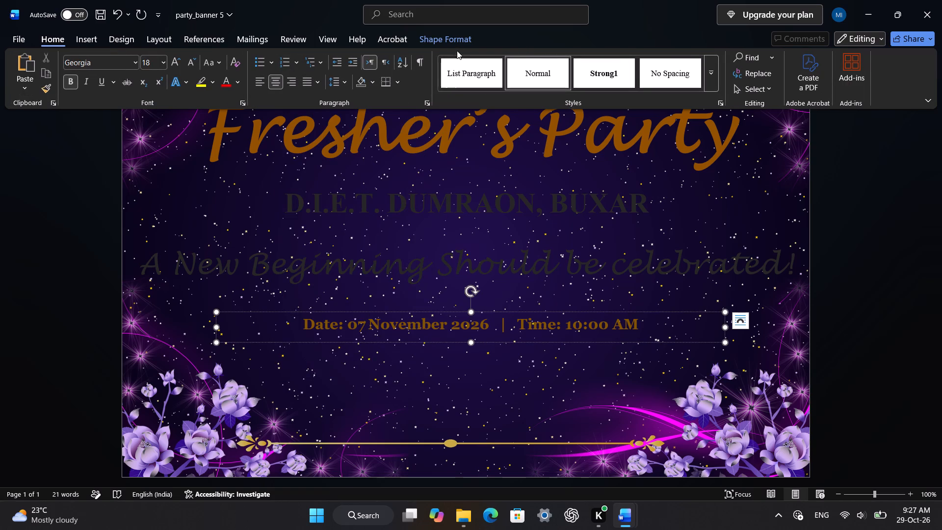
{"action": "left_click", "coordinate": [447, 39]}
{"action": "left_click", "coordinate": [811, 56]}
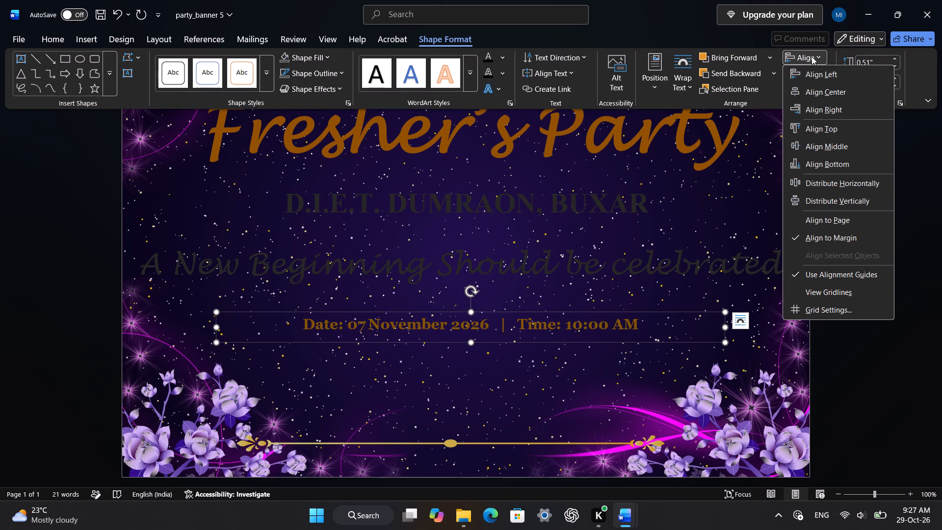
{"action": "left_click", "coordinate": [818, 89]}
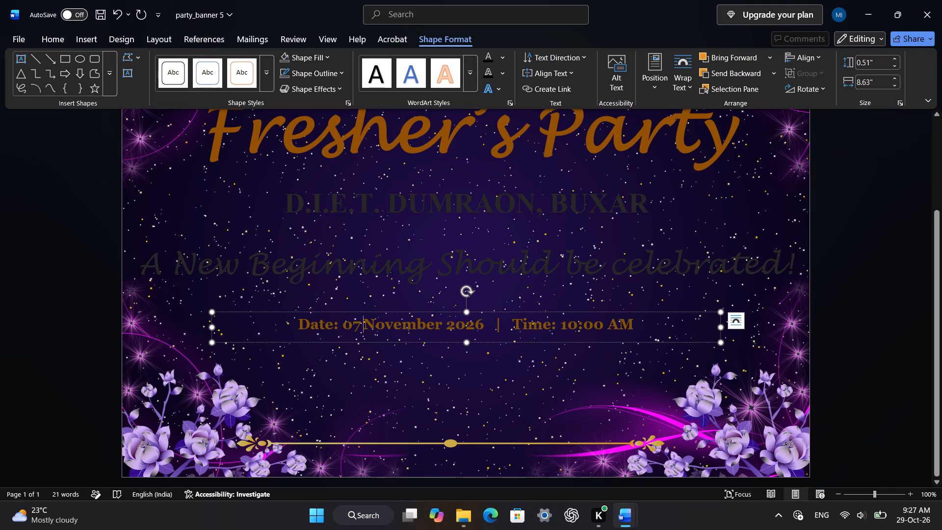
Nudge the date text box slightly upward, closer to the "A New Beginning Should be celebrated!" line.
{"action": "left_click", "coordinate": [573, 311]}
{"action": "key", "text": "Up"}
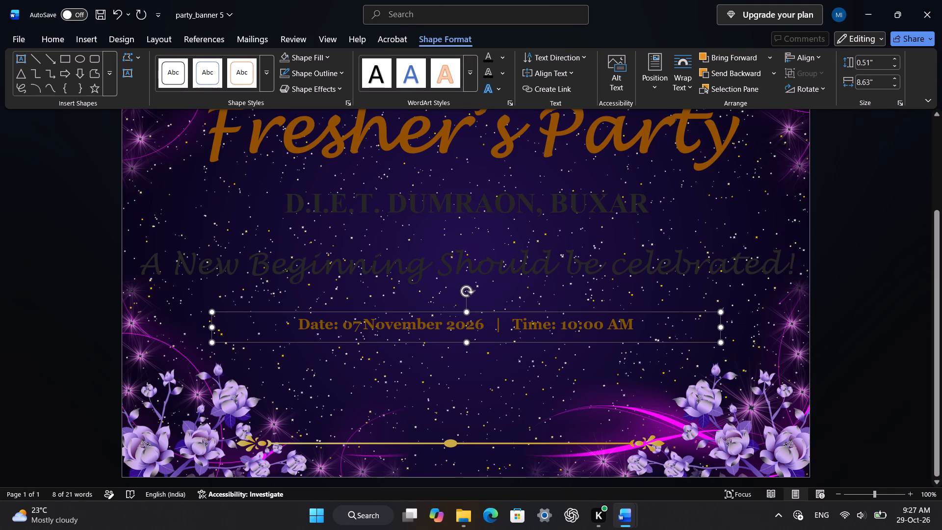
{"action": "key", "text": "Up"}
{"action": "key", "text": "Up"}
{"action": "key", "text": "Up"}
{"action": "key", "text": "Up"}
{"action": "key", "text": "Up"}
{"action": "key", "text": "Up"}
{"action": "key", "text": "Up"}
{"action": "key", "text": "Up"}
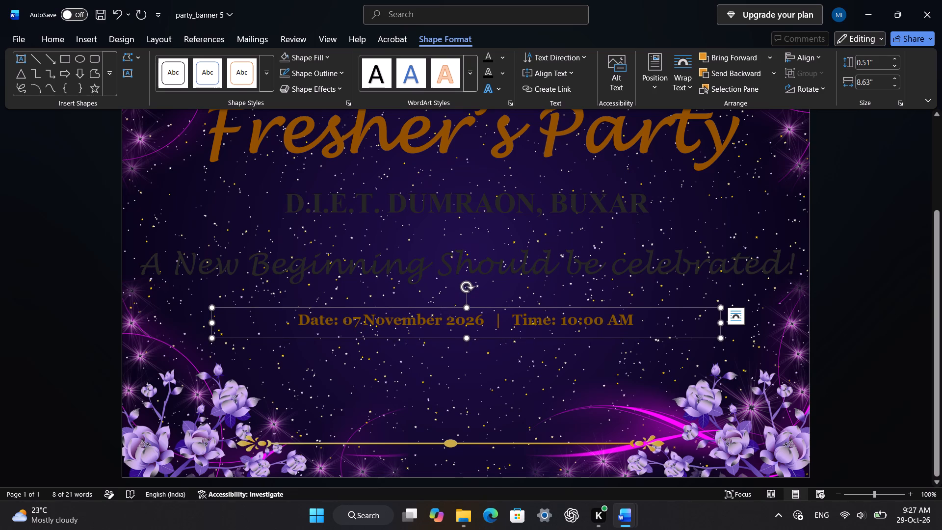
Check the date line's new position in the banner's print preview, and return to editing.
{"action": "key", "text": "ctrl+p"}
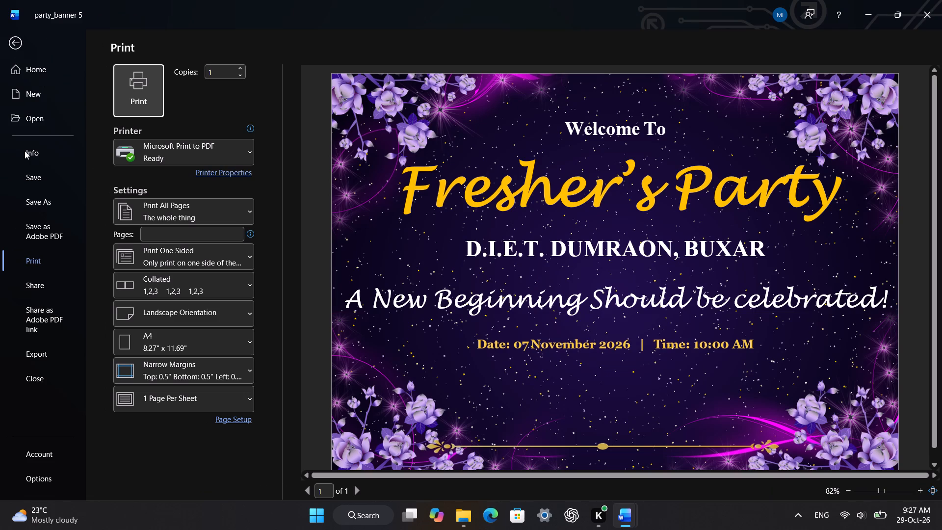
{"action": "left_click", "coordinate": [18, 45]}
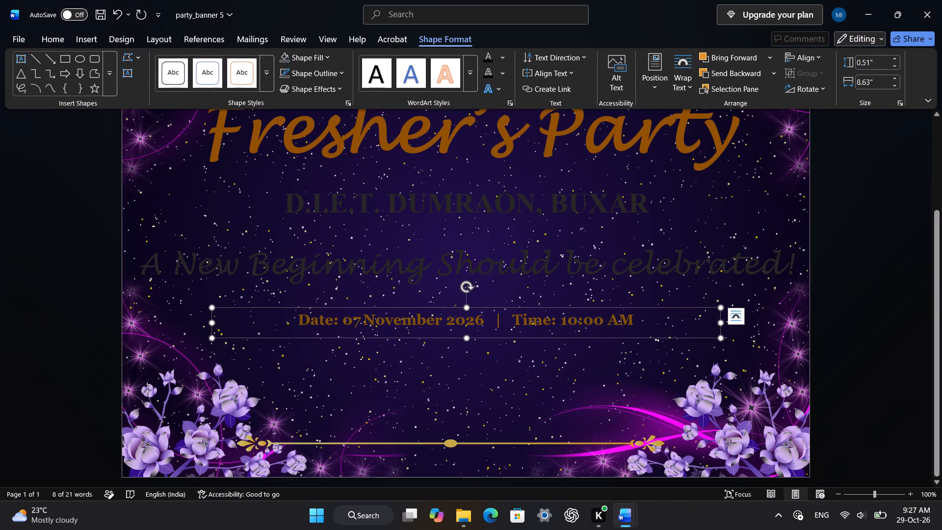
Move the gold divider picture up from the banner's bottom edge to just beneath the date line.
{"action": "left_click", "coordinate": [323, 440]}
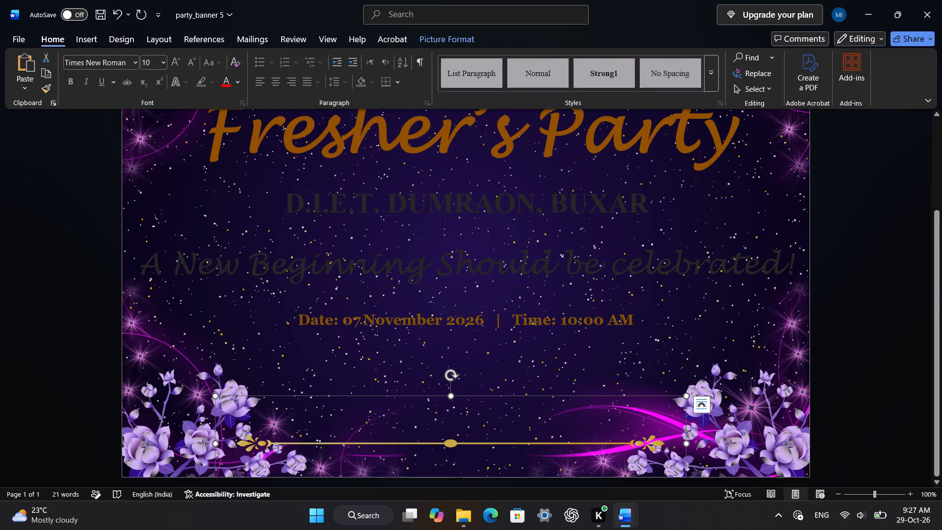
{"action": "left_click_drag", "start_coordinate": [482, 397], "coordinate": [481, 309]}
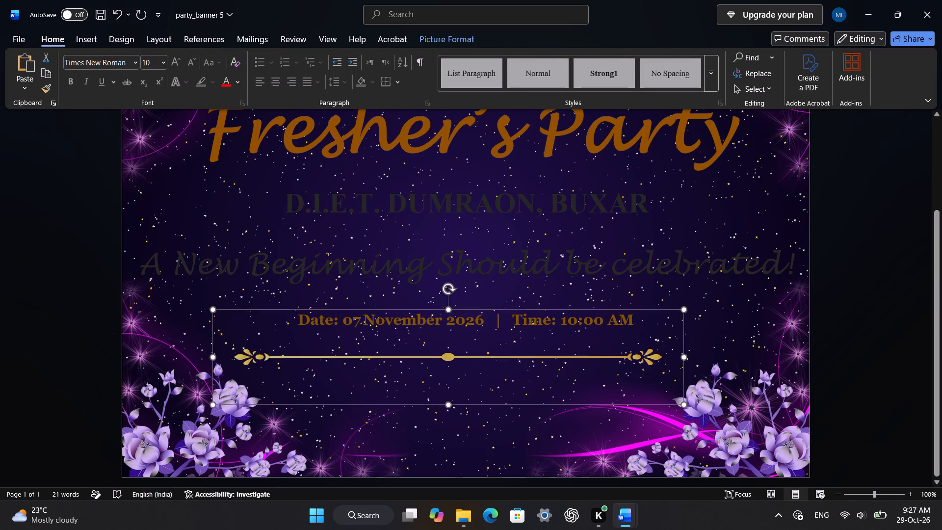
Move the gold divider up closer beneath the date line and align it to the horizontal center of the margins.
{"action": "left_click_drag", "start_coordinate": [481, 309], "coordinate": [494, 290]}
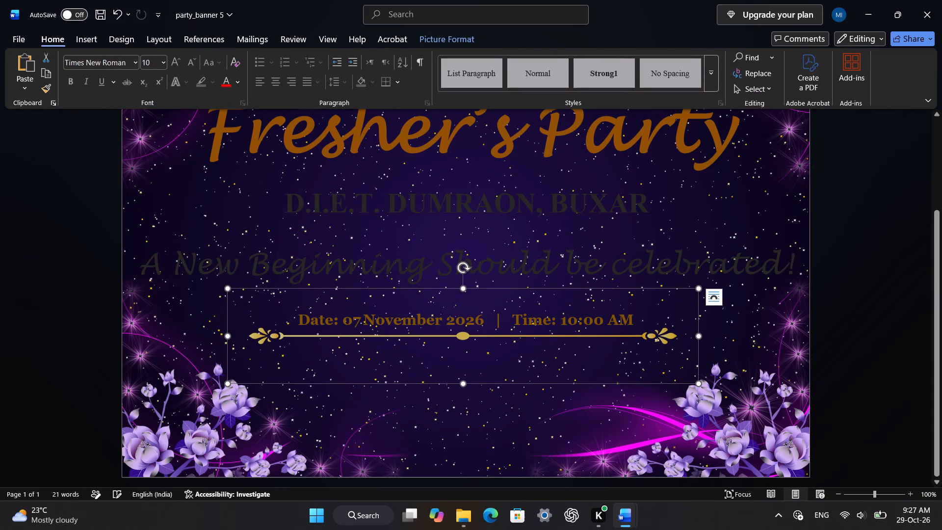
{"action": "left_click", "coordinate": [454, 46]}
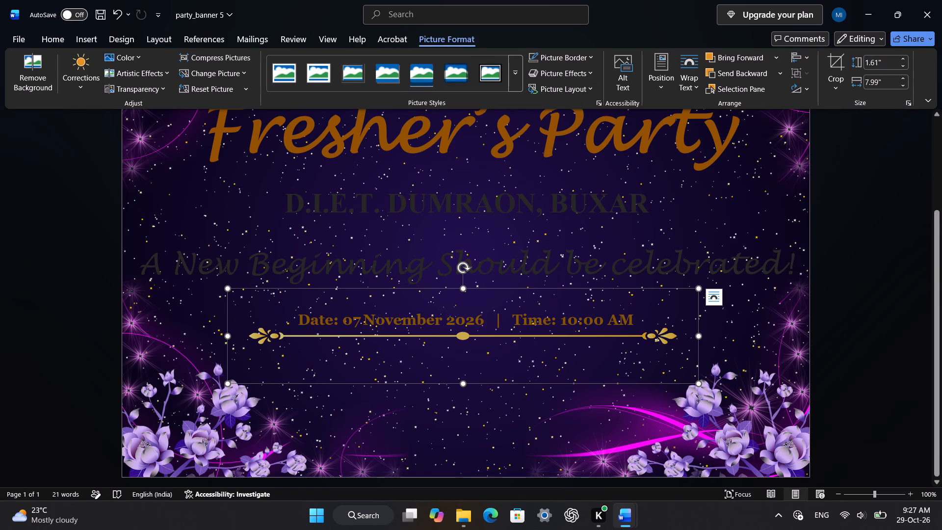
{"action": "left_click_drag", "start_coordinate": [795, 69], "coordinate": [799, 59]}
{"action": "left_click", "coordinate": [799, 59]}
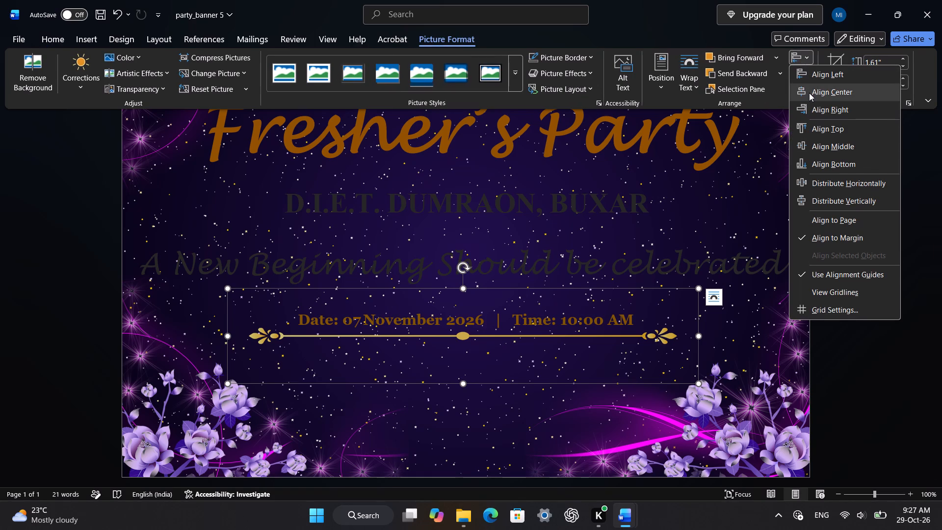
{"action": "left_click", "coordinate": [809, 93]}
Check the divider's position in the banner's print preview and save party_banner 5.
{"action": "left_click", "coordinate": [519, 427]}
{"action": "key", "text": "ctrl+p"}
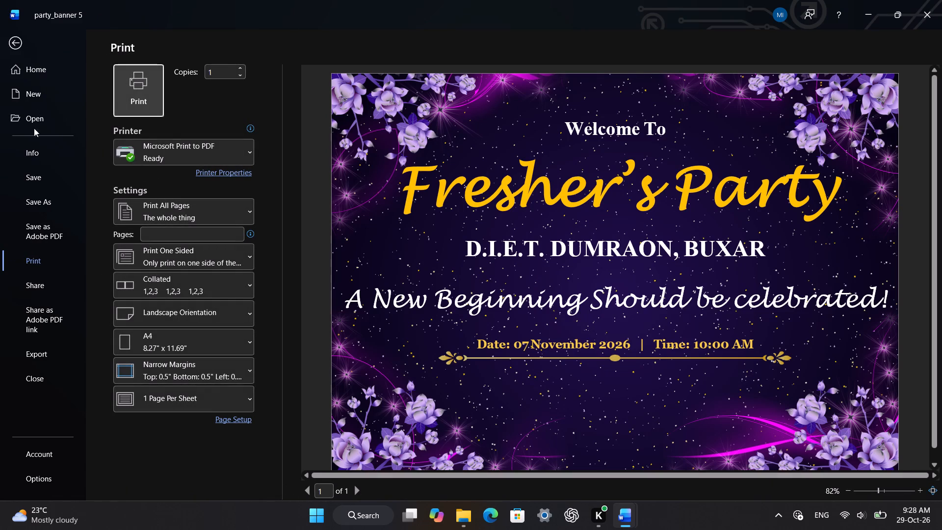
{"action": "left_click", "coordinate": [43, 170]}
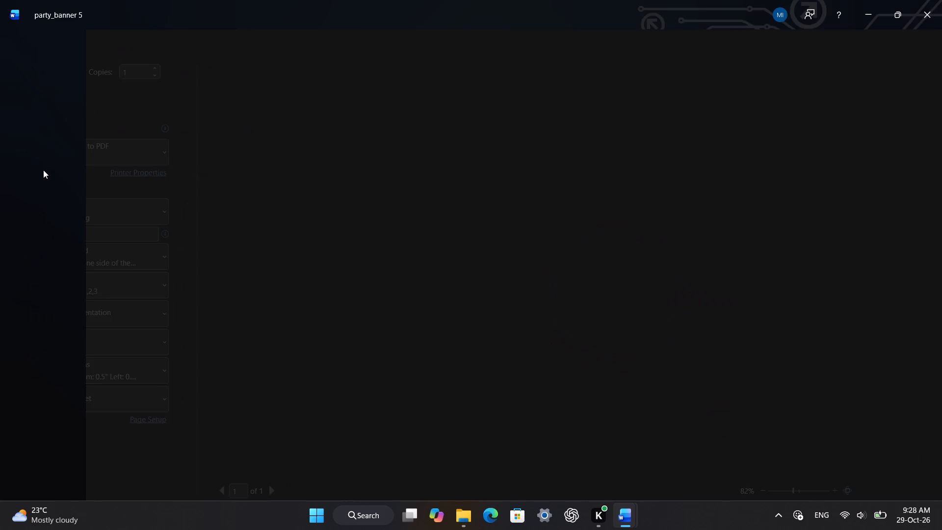
Close party_banner 5 and the scratch Document1, discarding the scratch document's changes.
{"action": "left_click", "coordinate": [941, 0]}
{"action": "left_click", "coordinate": [941, 0]}
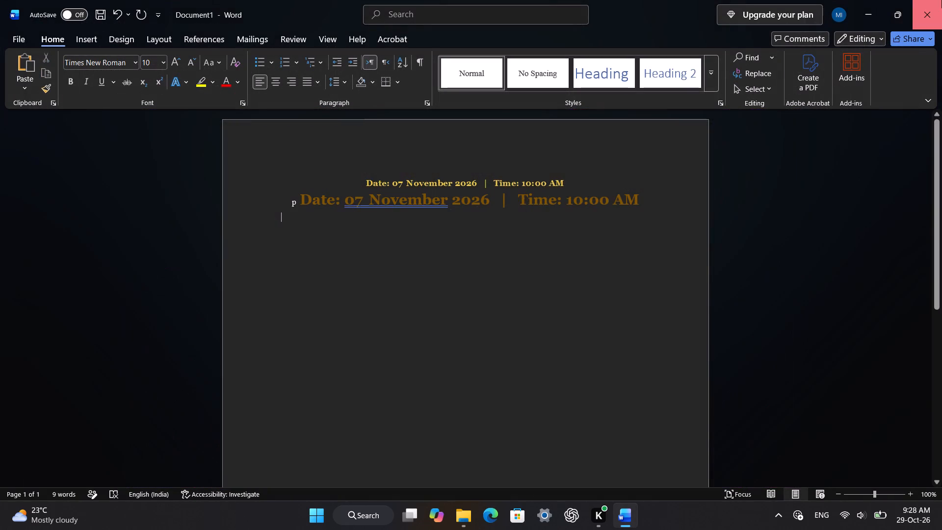
{"action": "left_click", "coordinate": [532, 324]}
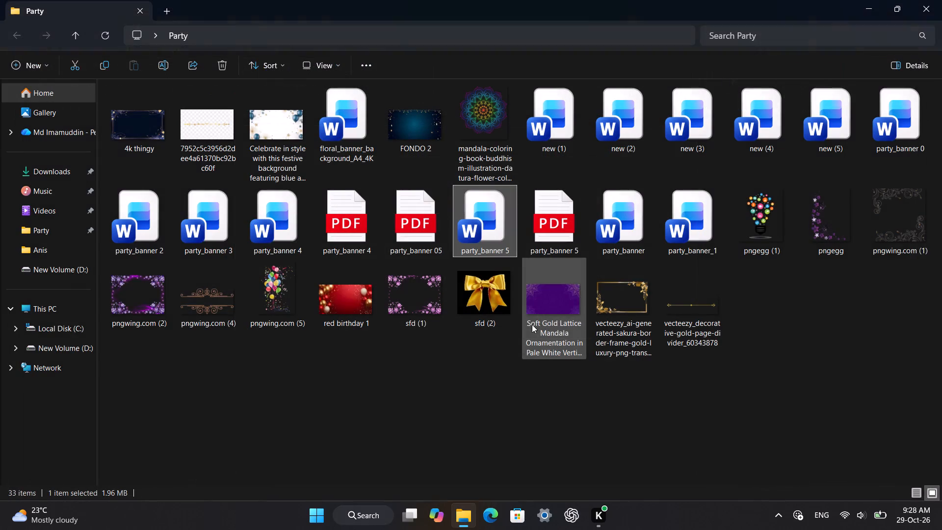